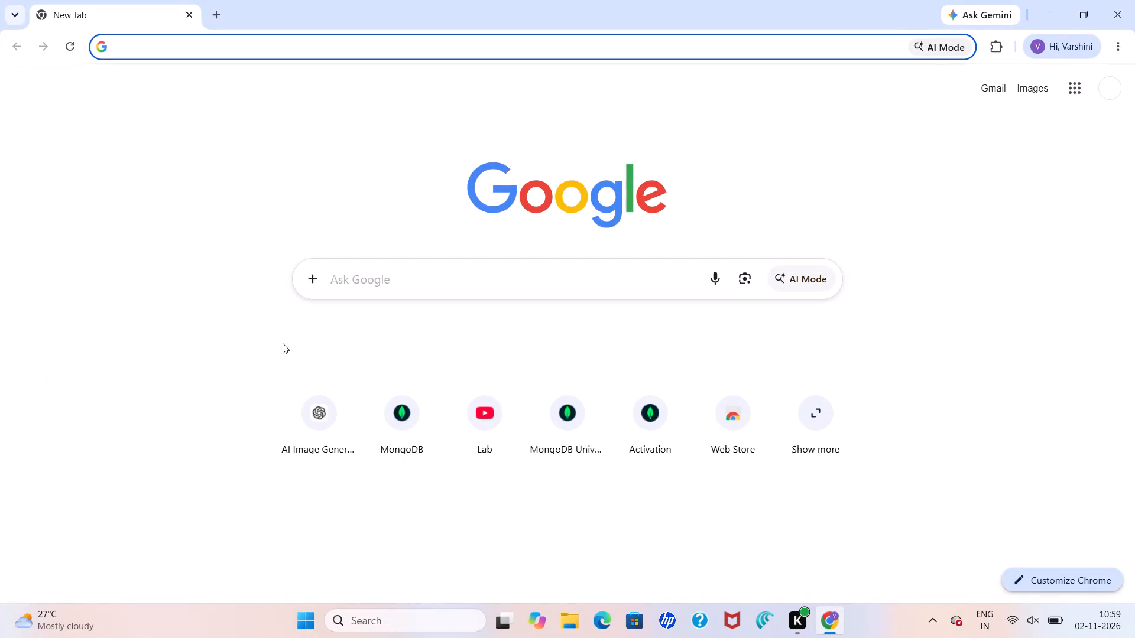
Search Google for Canva using the suggested company entry from the recent searches.
click(371, 275)
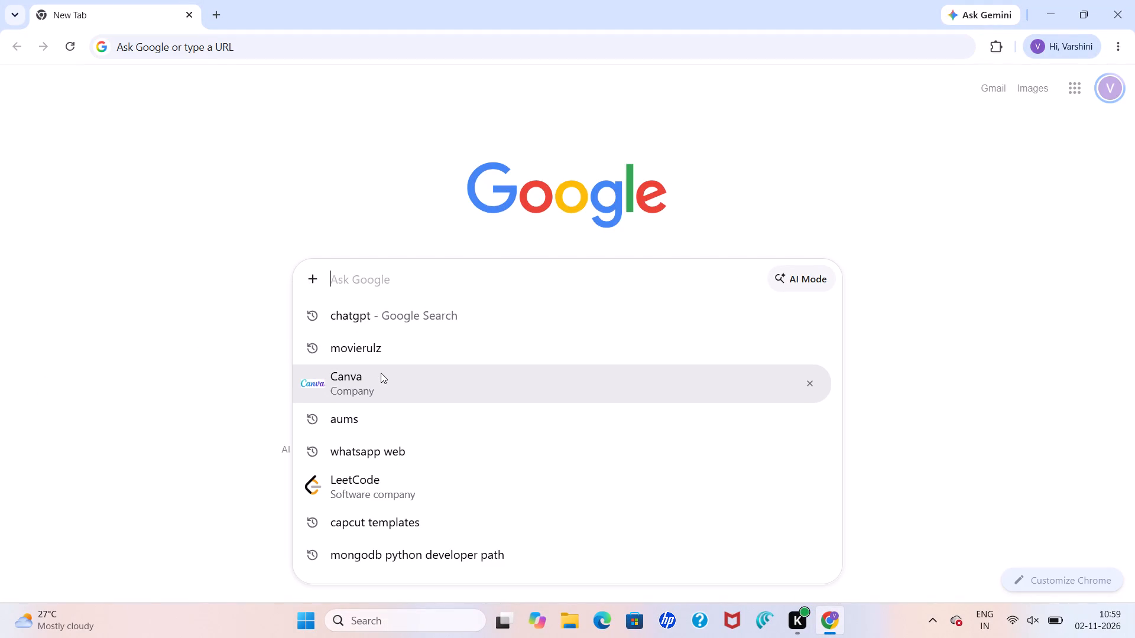
click(381, 373)
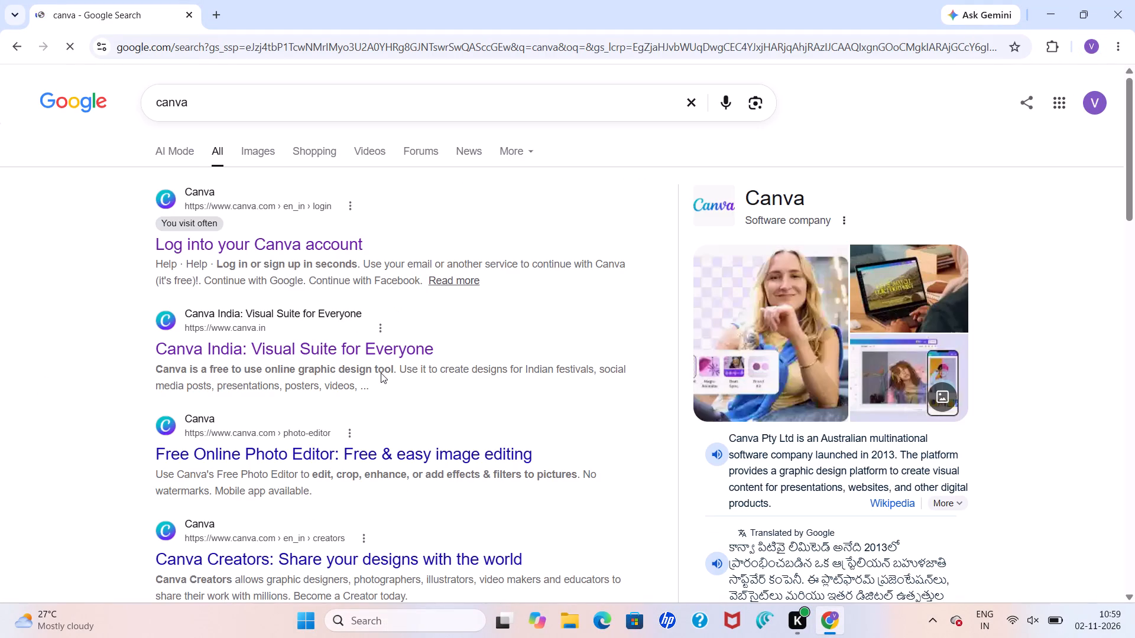
scroll(381, 373, left, 2)
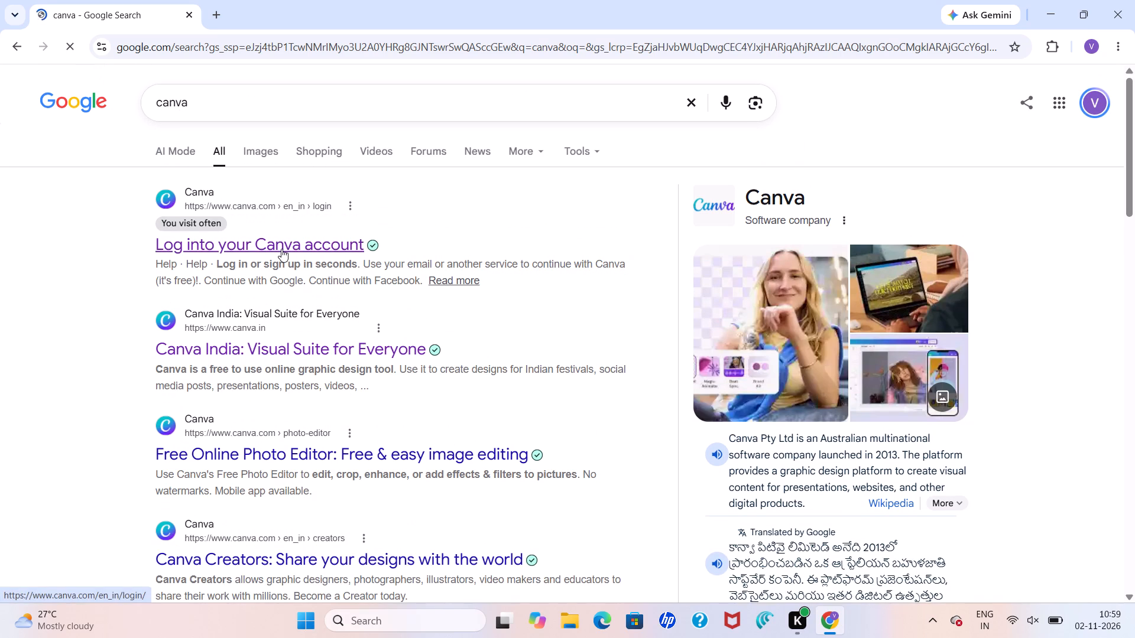
Open the Canva site from the "Log into your Canva account" search result.
click(281, 249)
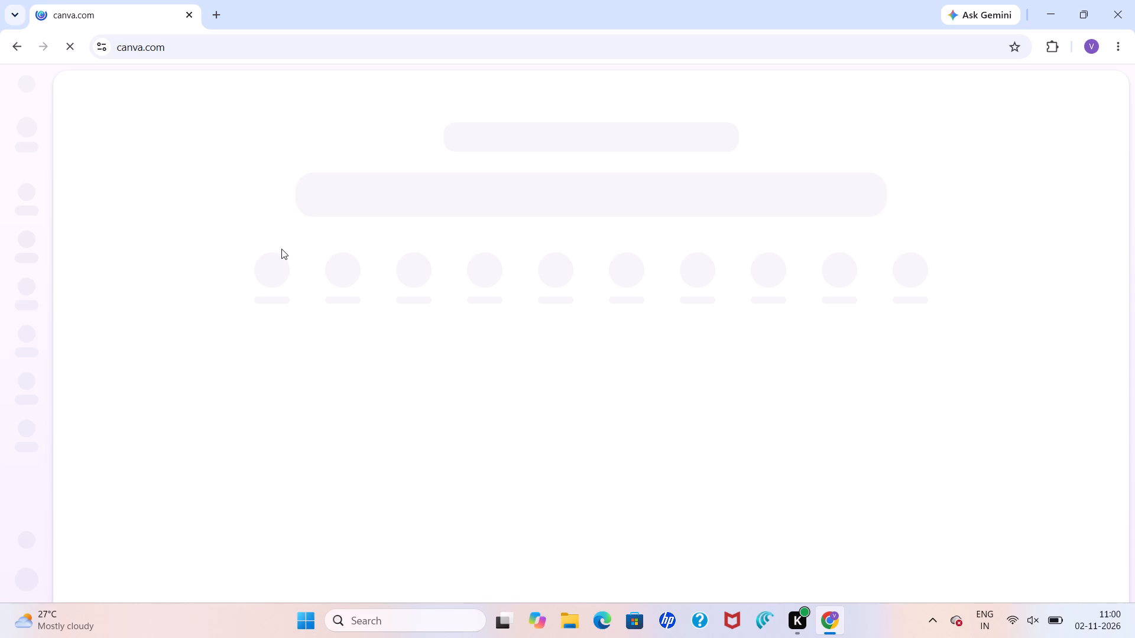
click(281, 249)
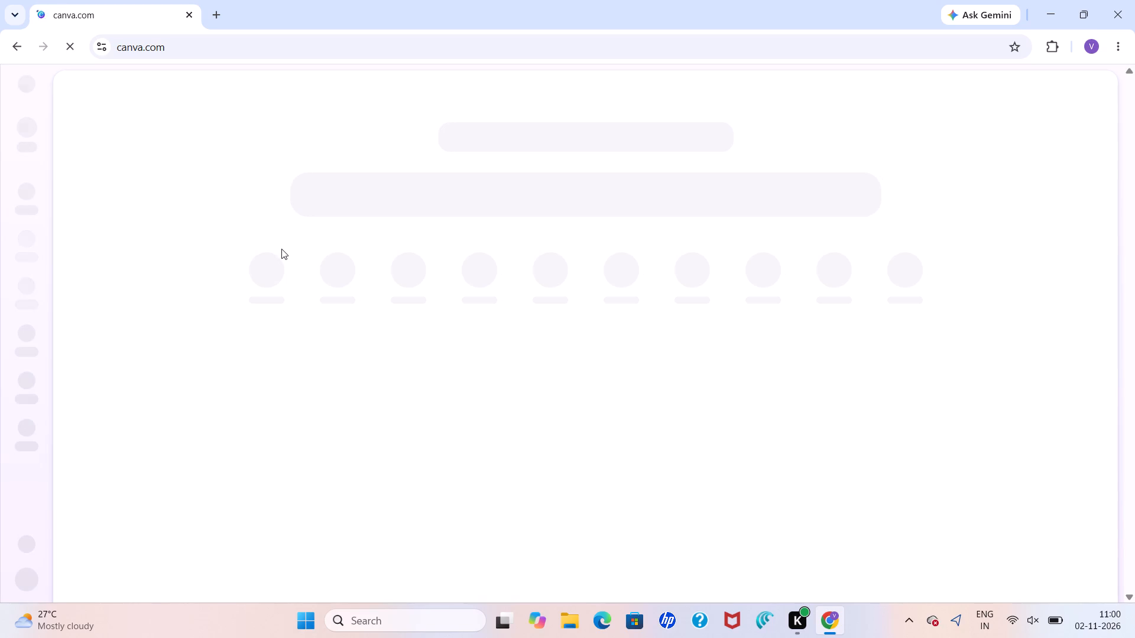
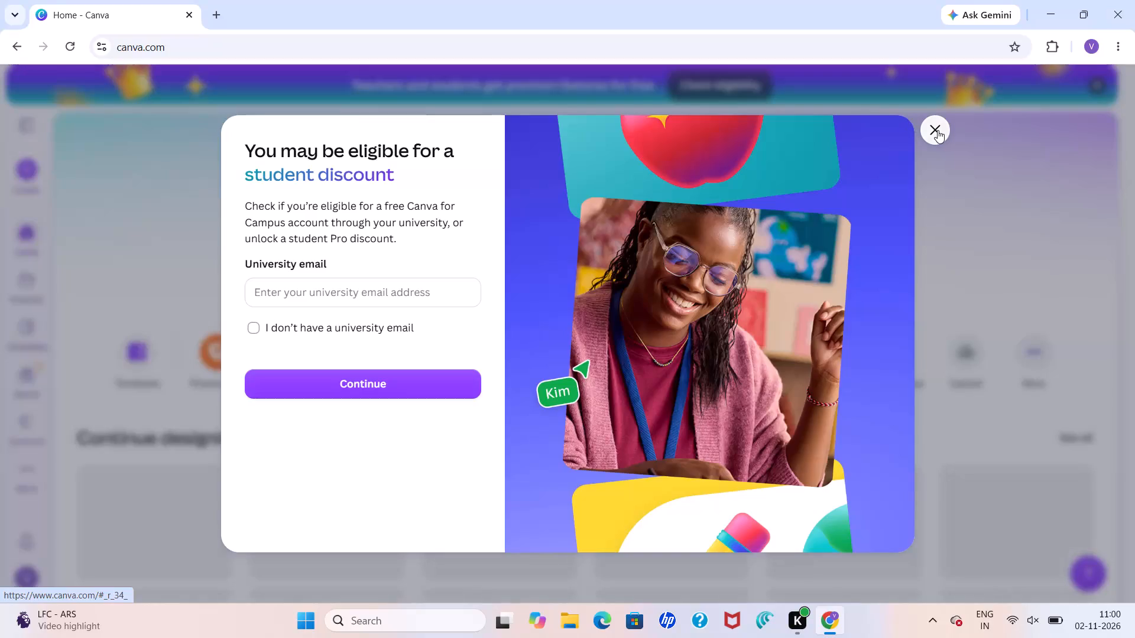
Dismiss the student discount offer covering the Canva home page.
click(938, 130)
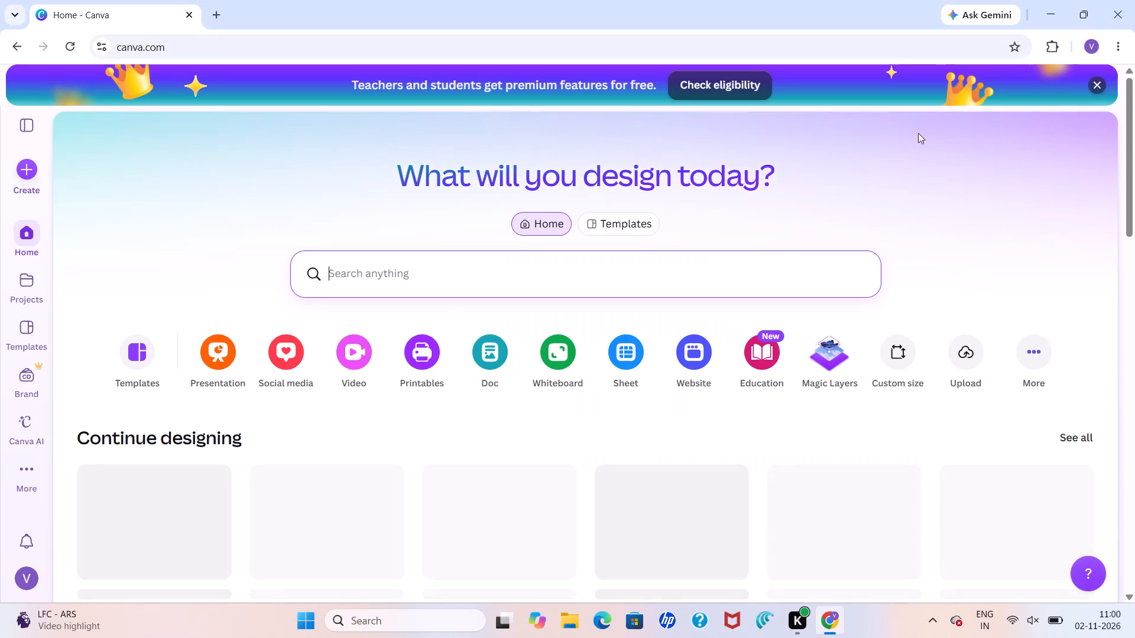
Start creating a new design from uploaded files and bring up the file chooser.
click(21, 175)
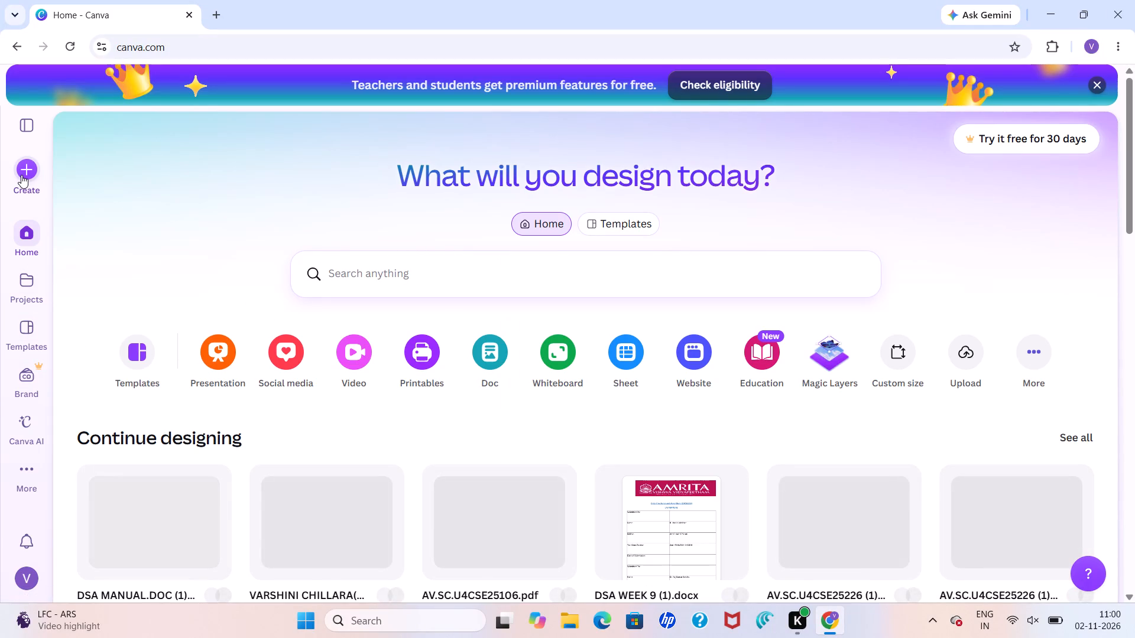
click(22, 168)
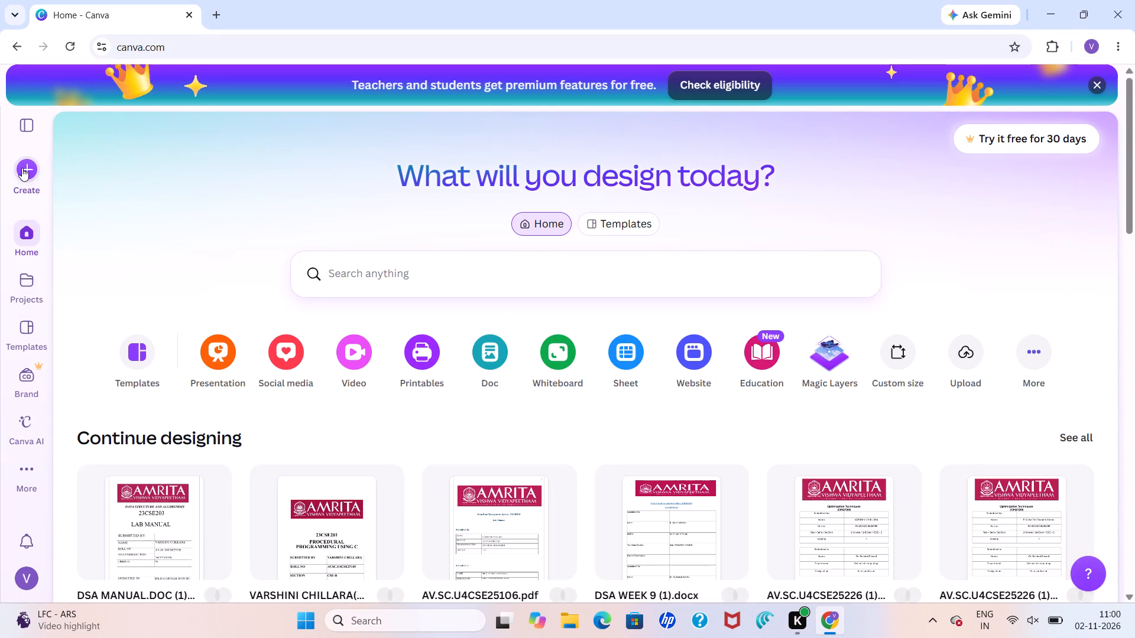
click(22, 168)
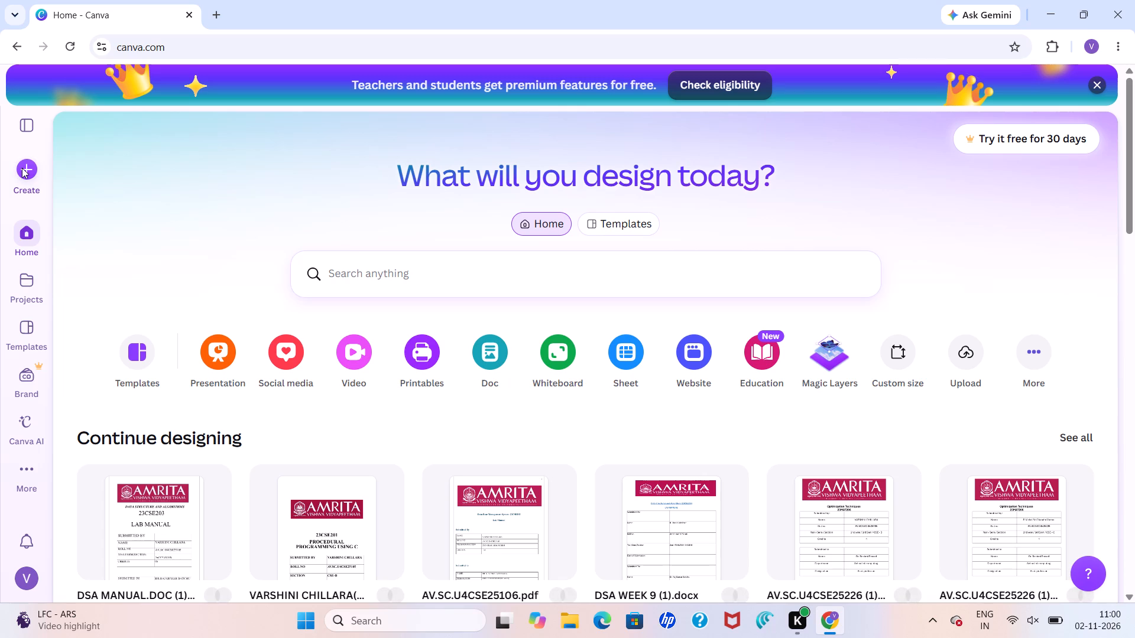
click(22, 168)
scroll(79, 199, up, 1)
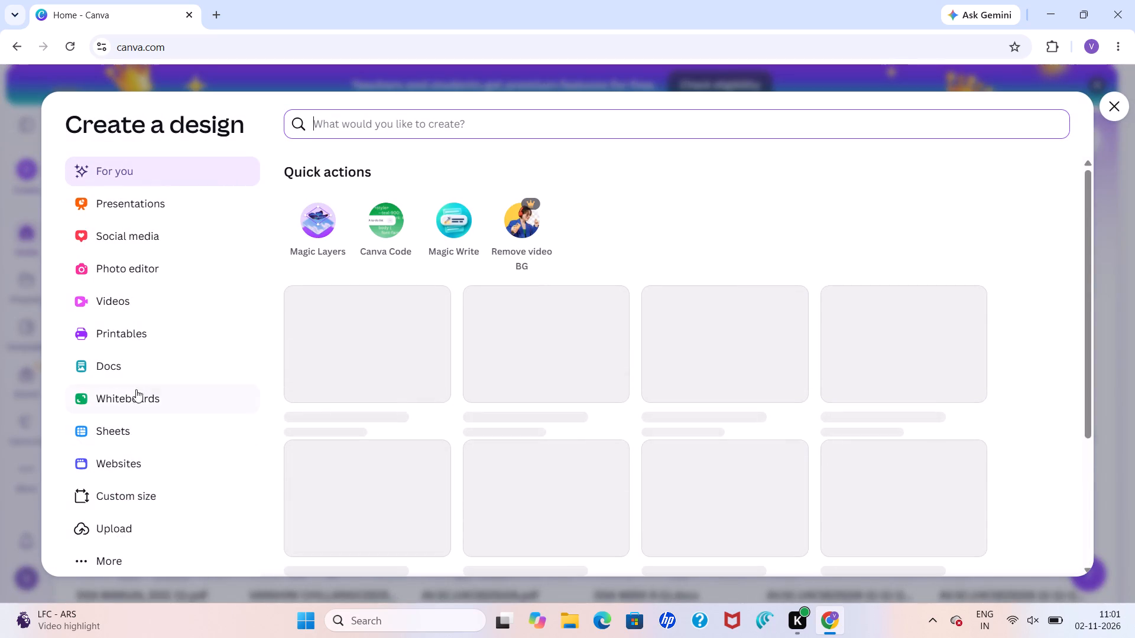
click(153, 516)
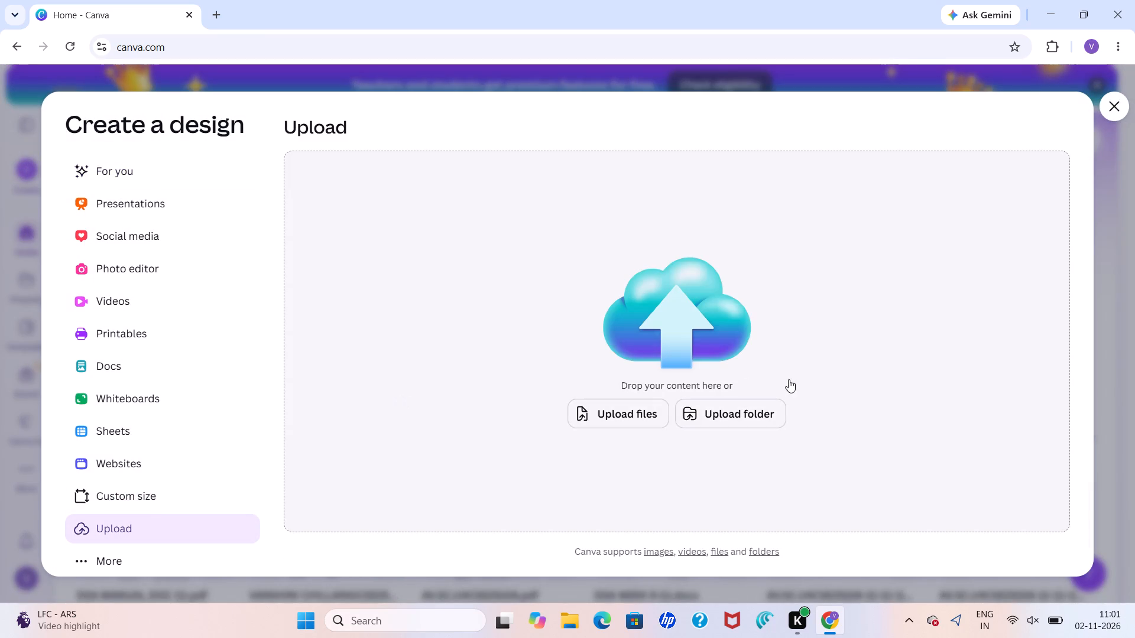
click(621, 414)
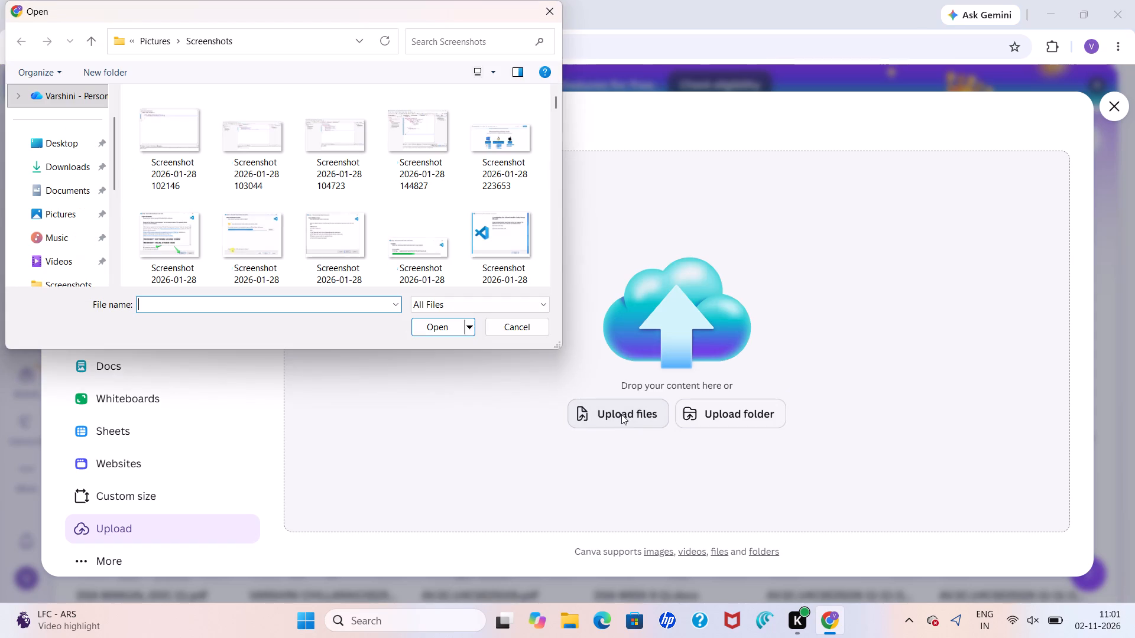
Upload the DSA_MANUAL PDF from the Downloads folder to Canva.
click(81, 166)
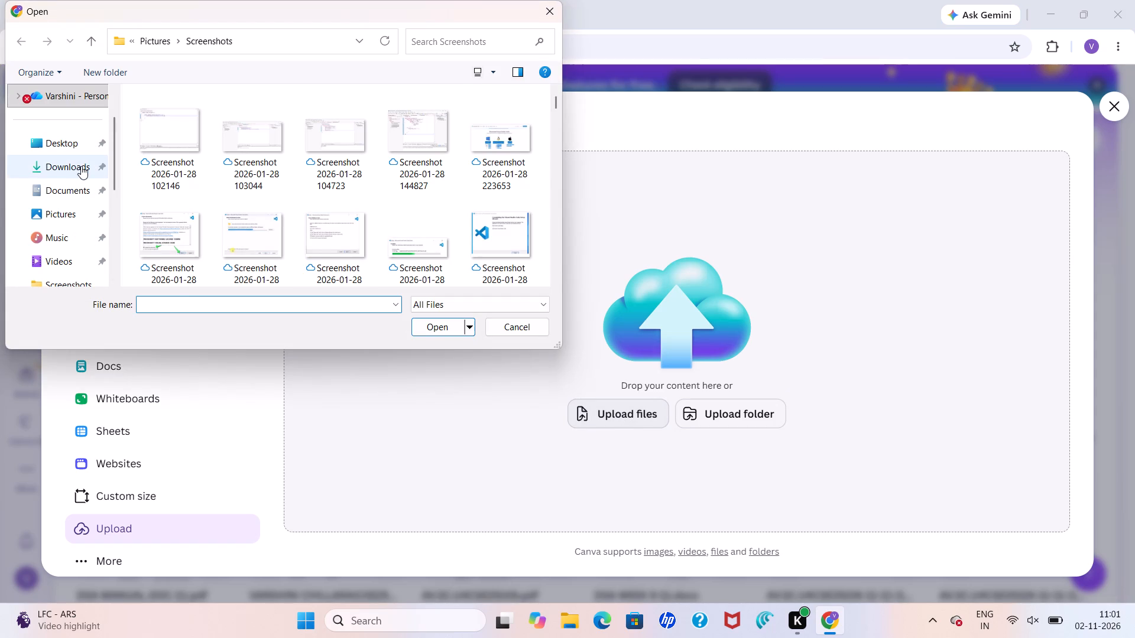
double_click(176, 132)
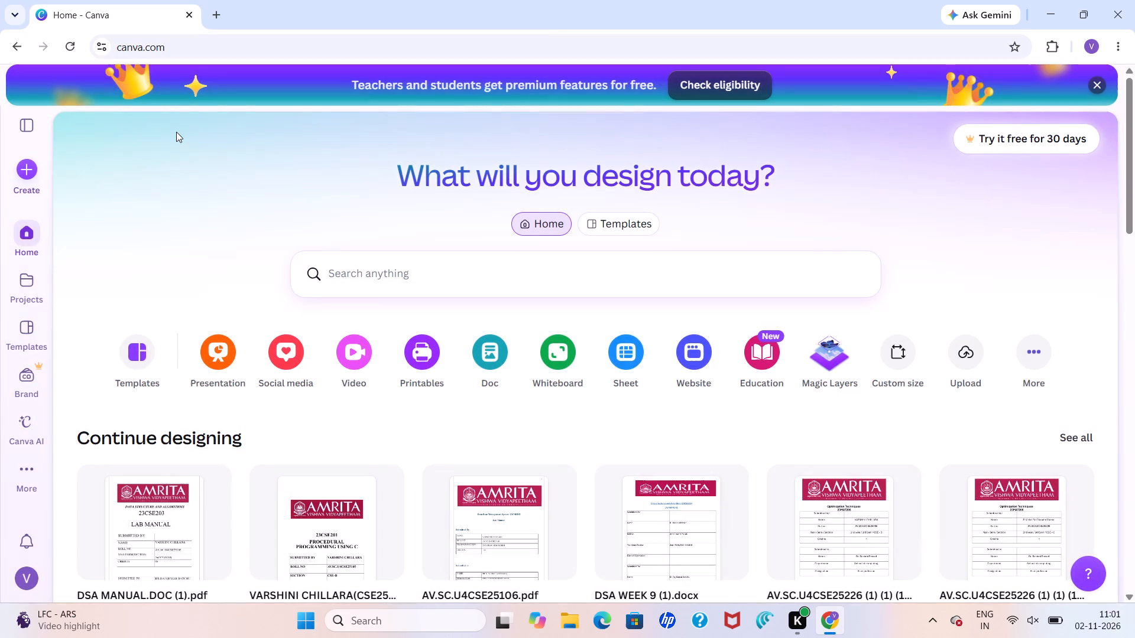
click(176, 132)
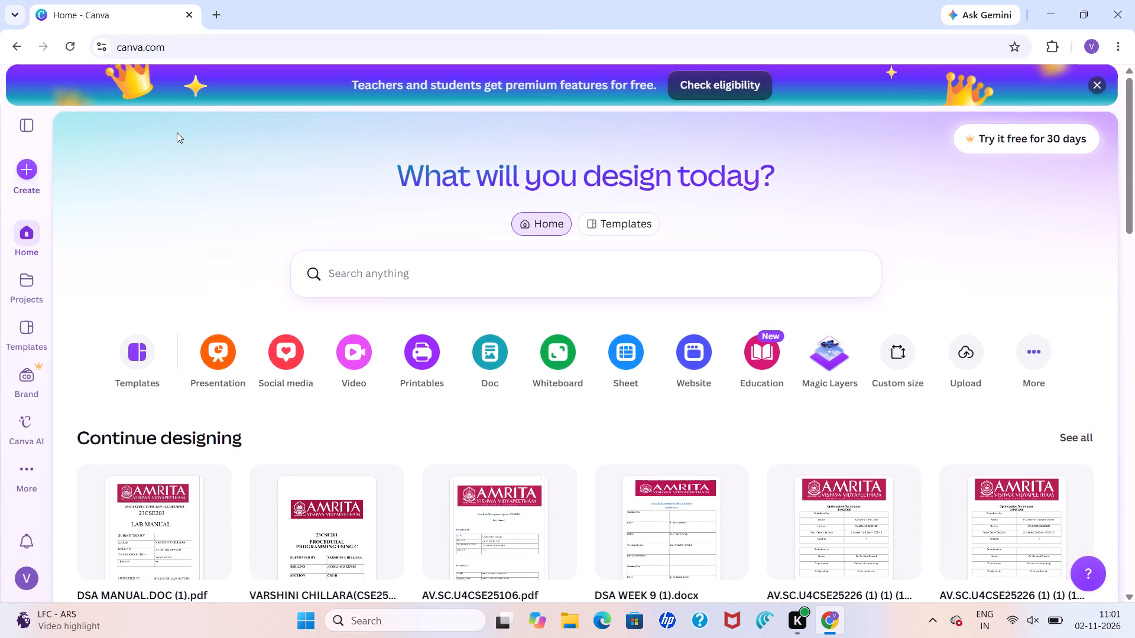
click(177, 132)
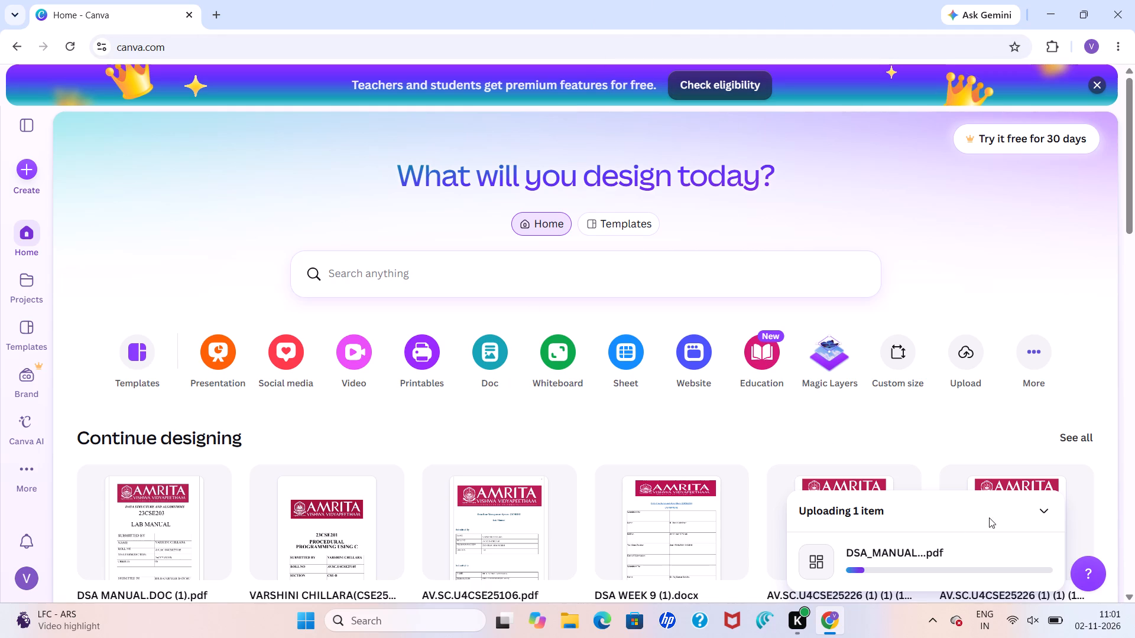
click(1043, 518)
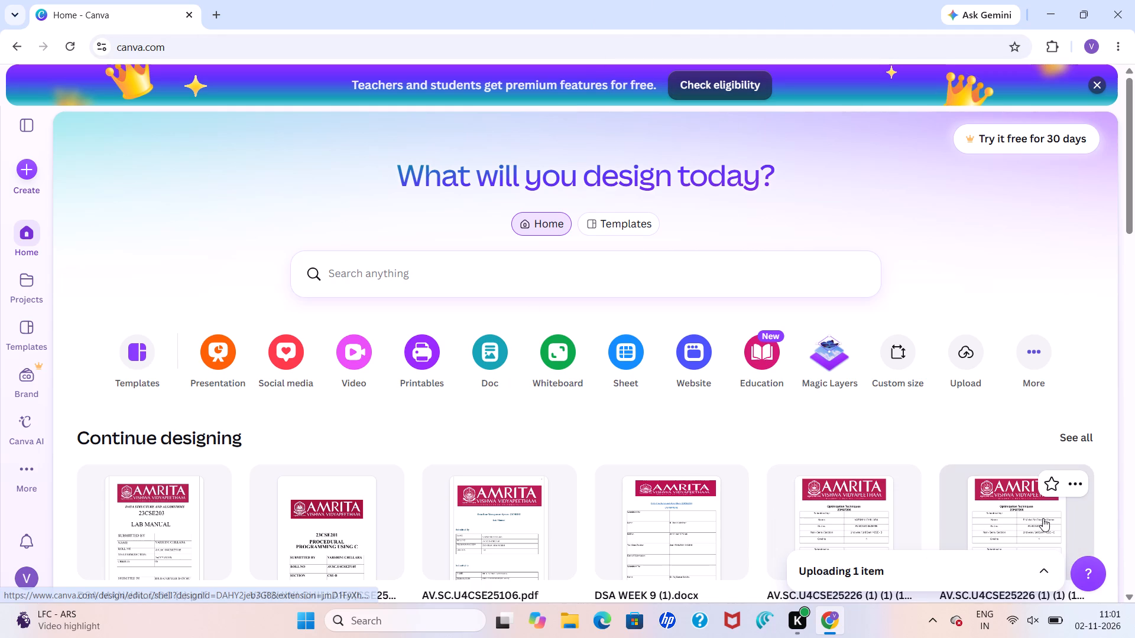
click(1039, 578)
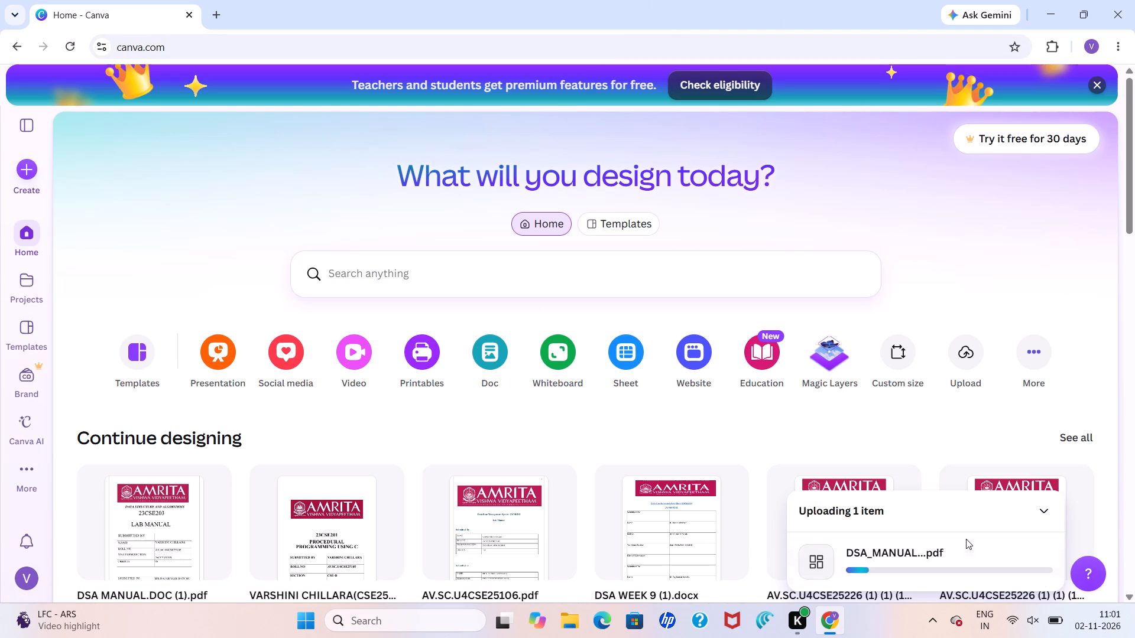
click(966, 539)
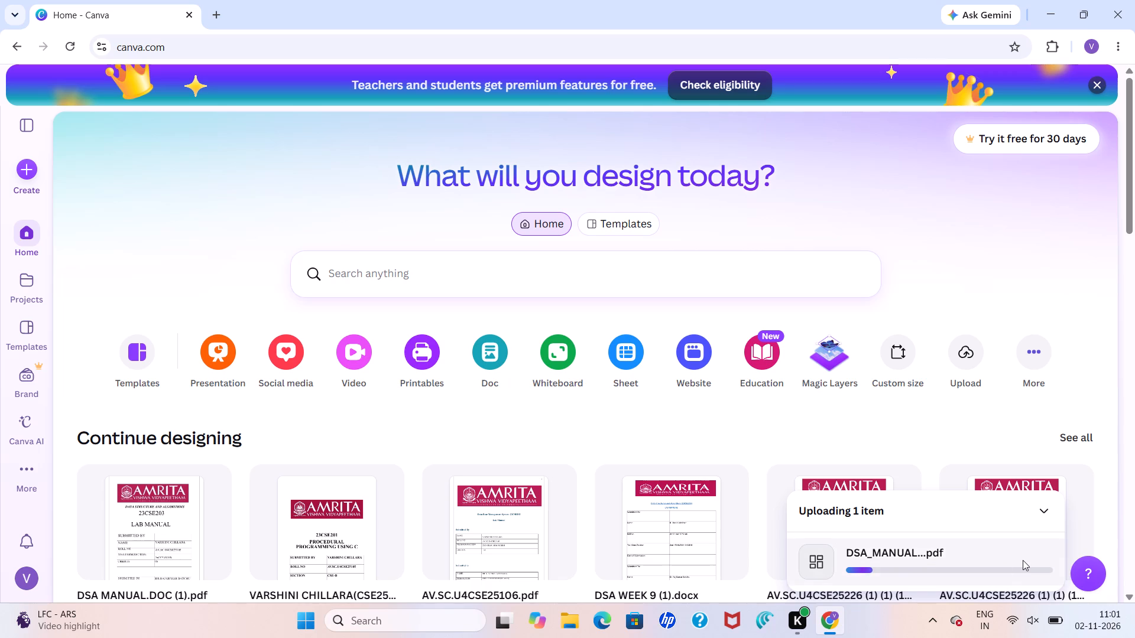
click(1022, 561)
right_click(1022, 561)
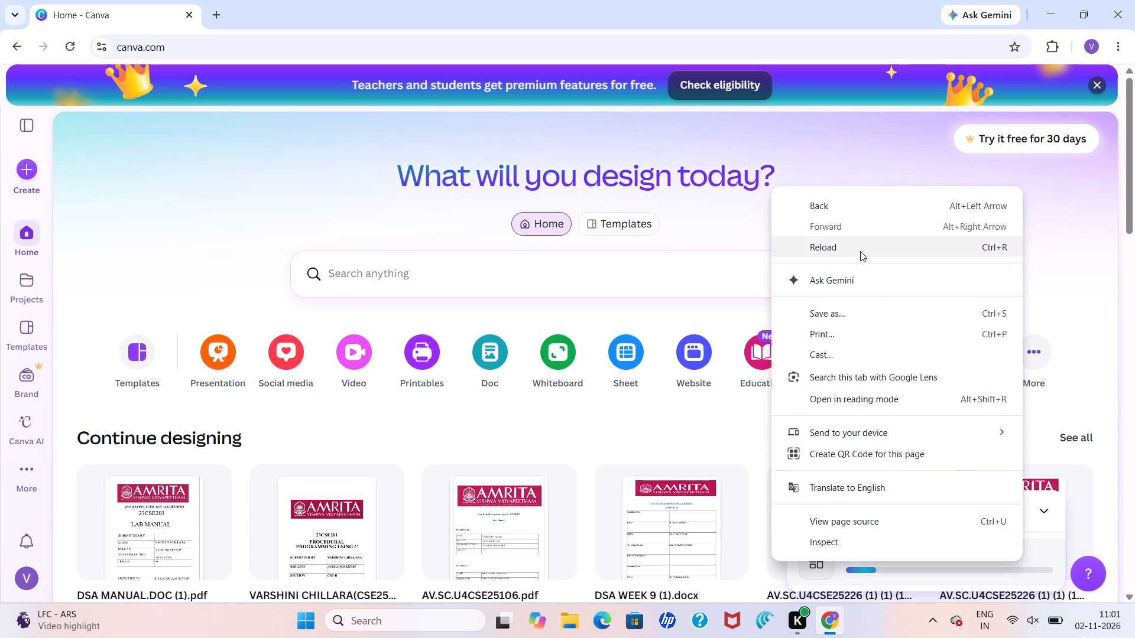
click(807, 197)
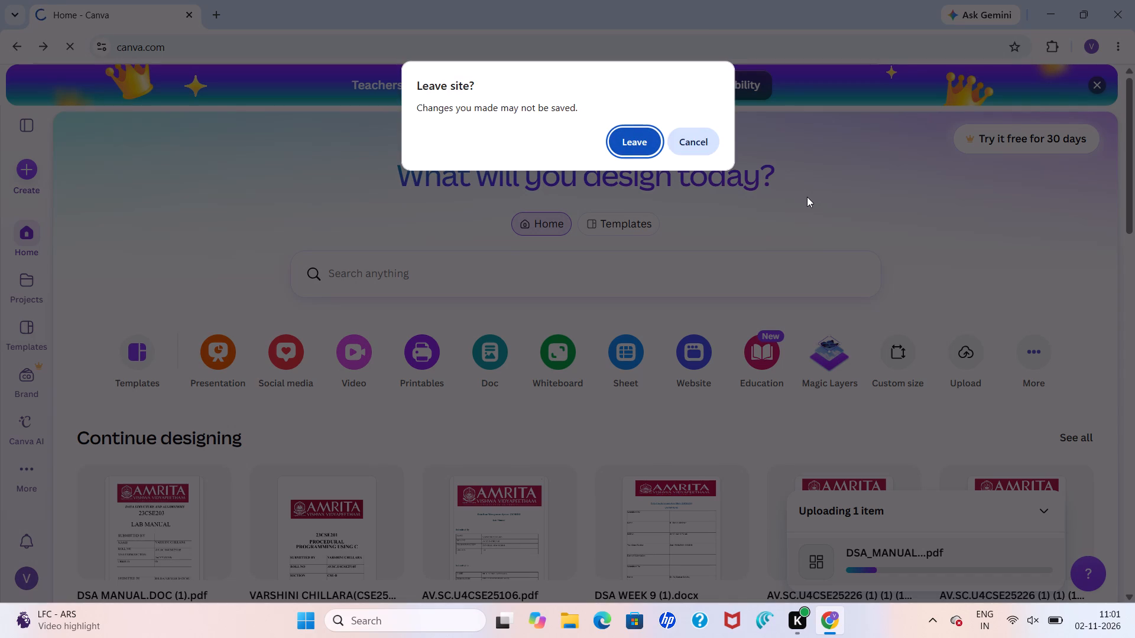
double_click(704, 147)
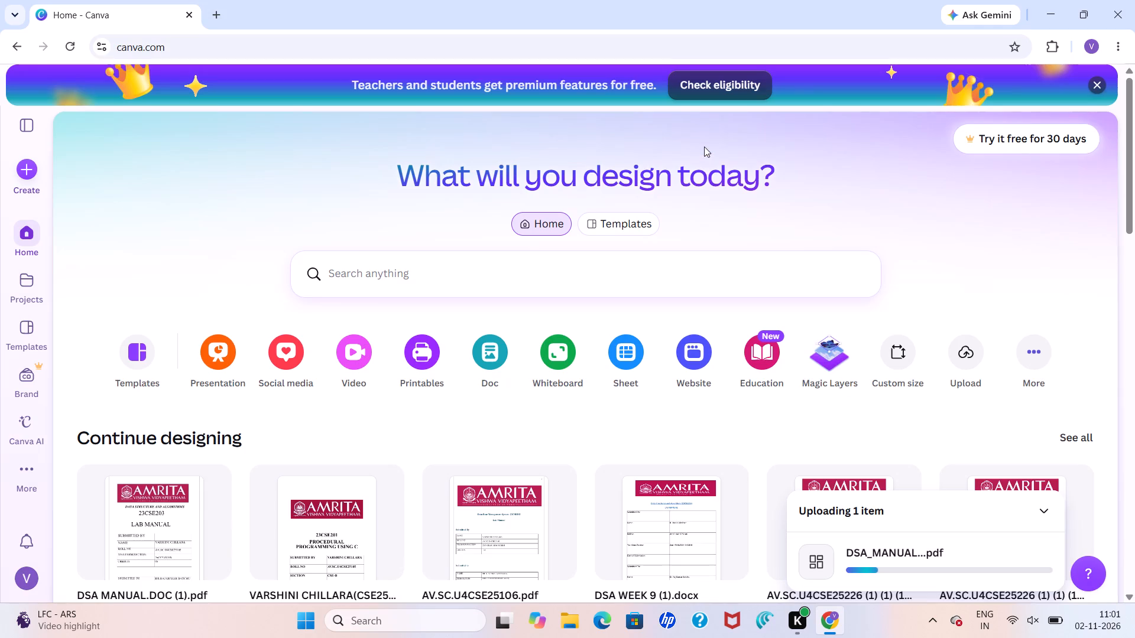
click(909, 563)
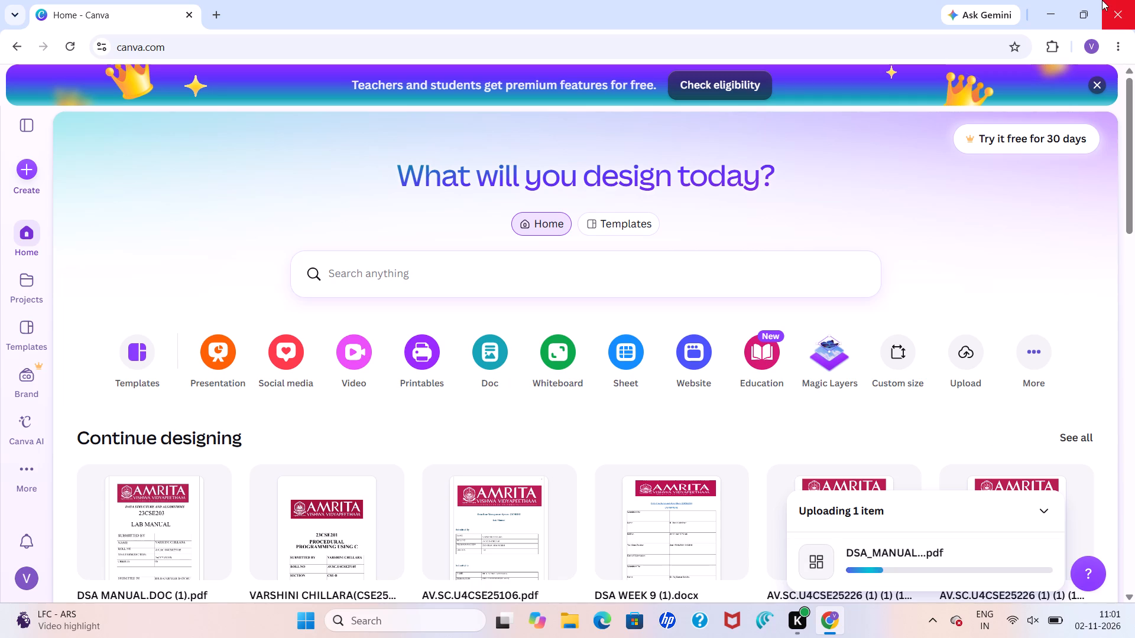
Open the DSA MANUAL.DOC (1).pdf design from the recent designs and go to its index on page 2.
click(145, 546)
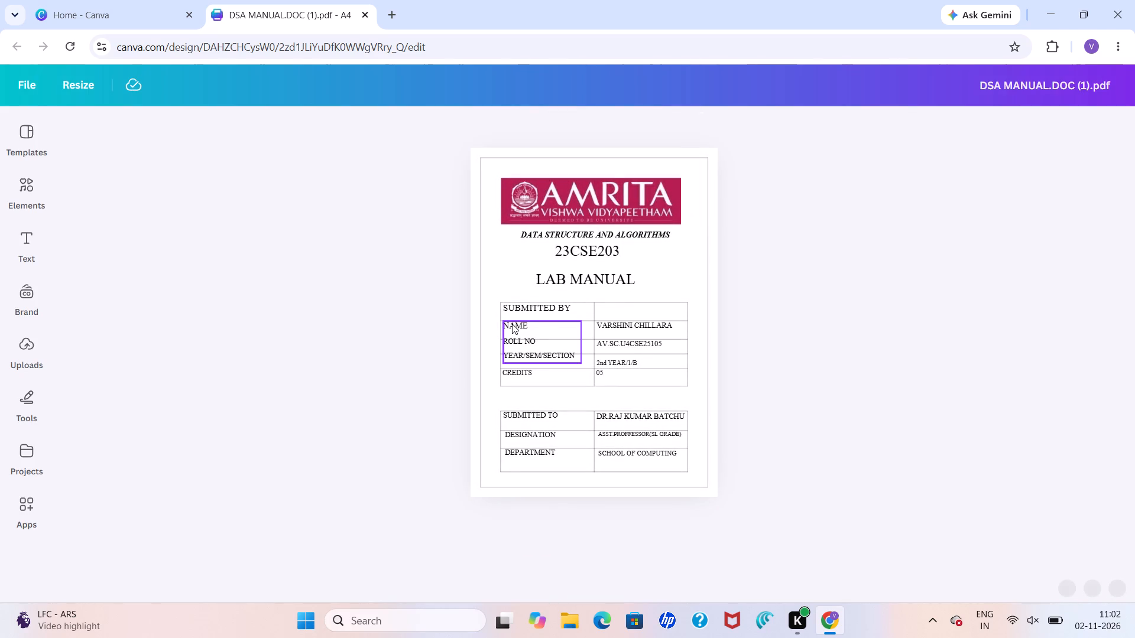
scroll(704, 385, down, 3)
scroll(704, 385, up, 4)
scroll(704, 385, left, 1)
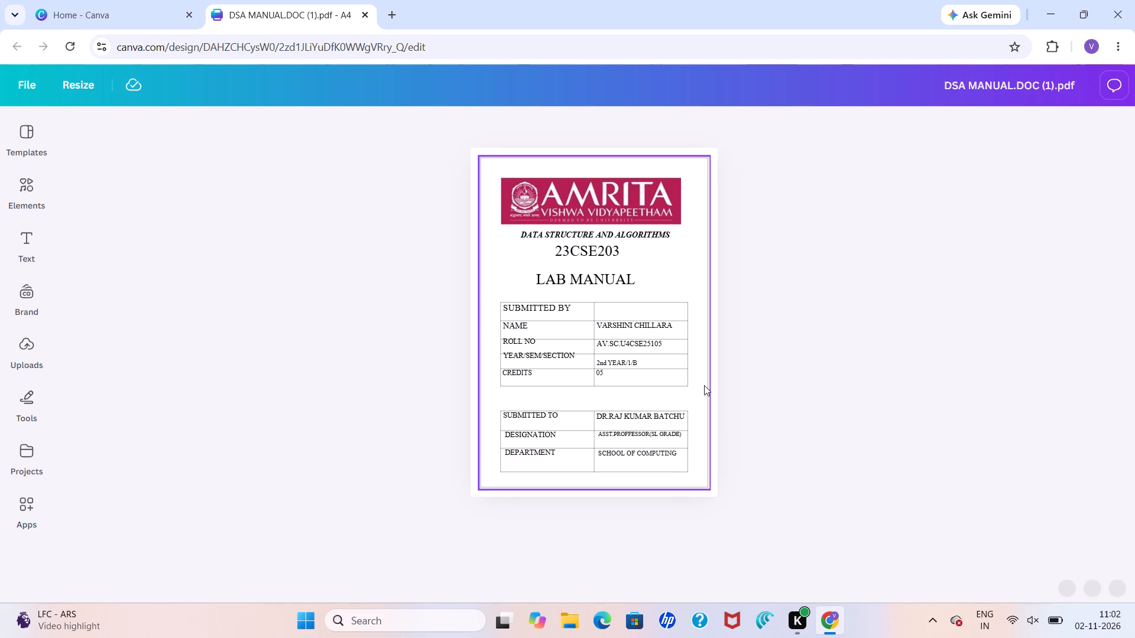
scroll(704, 385, left, 1)
scroll(704, 385, down, 3)
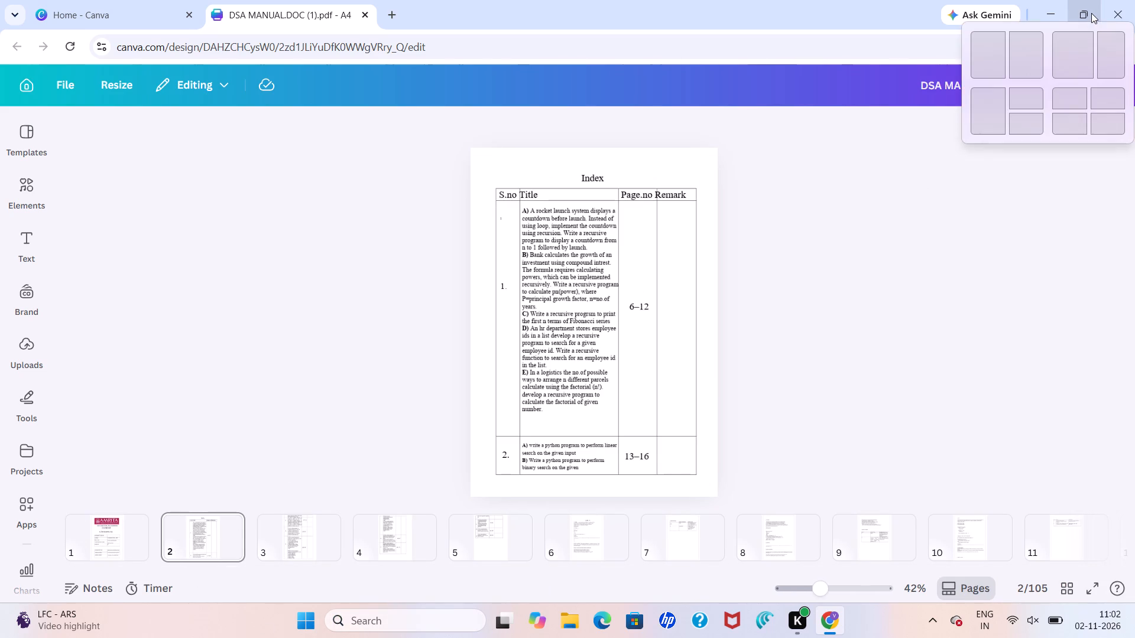
Snap the browser window with the DSA manual design to the left half of the screen in the equal two-window layout.
click(996, 47)
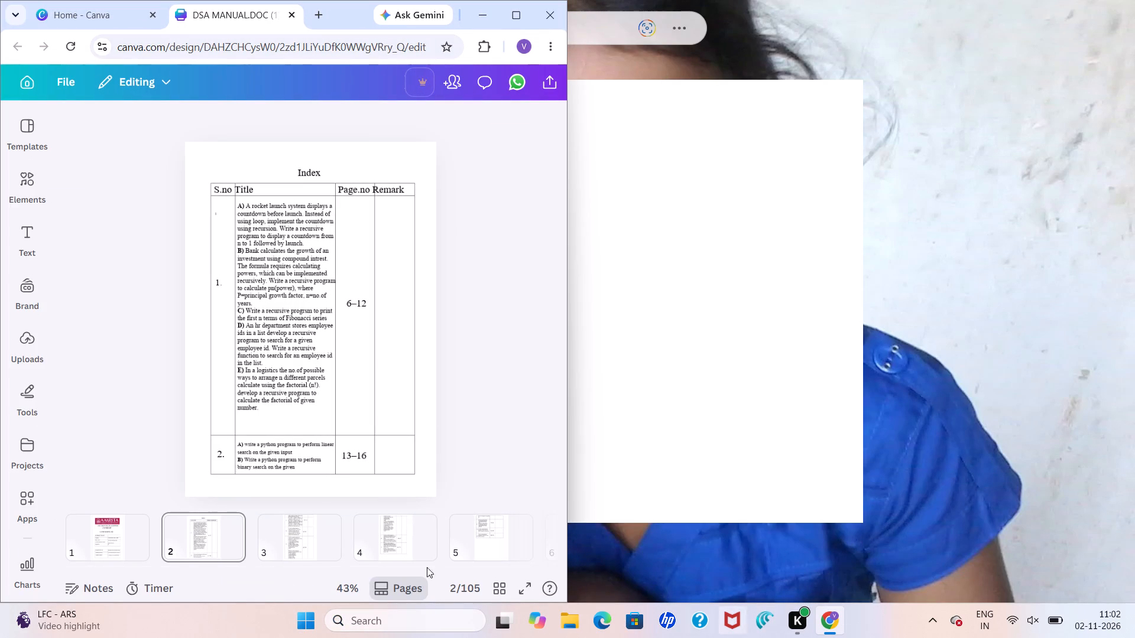
Bring up Windows search with its recently searched apps.
click(374, 629)
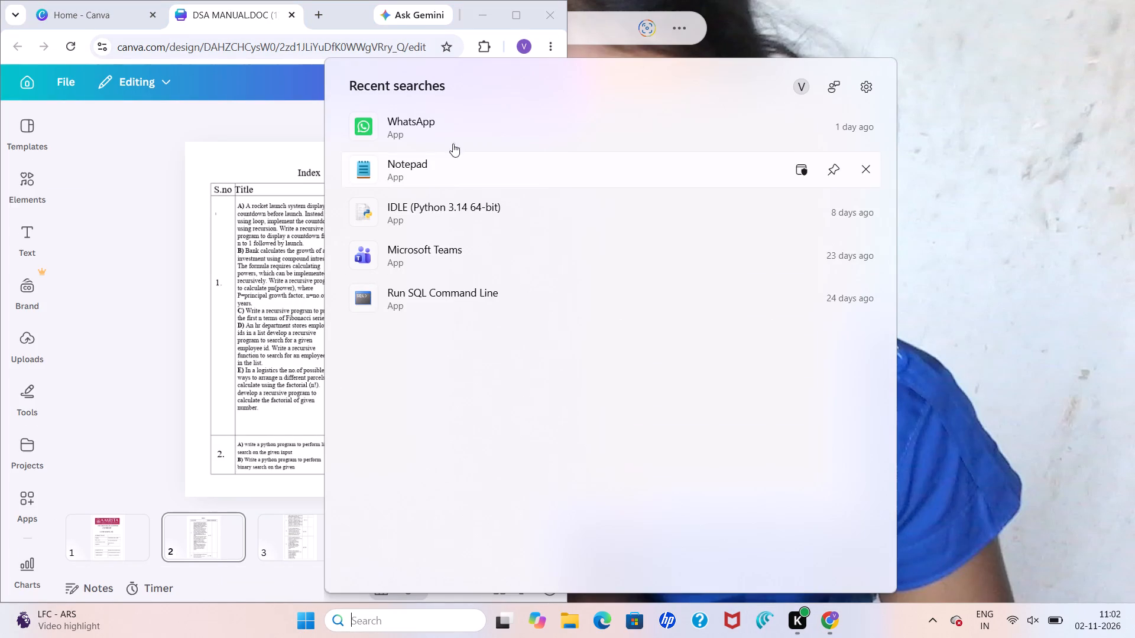
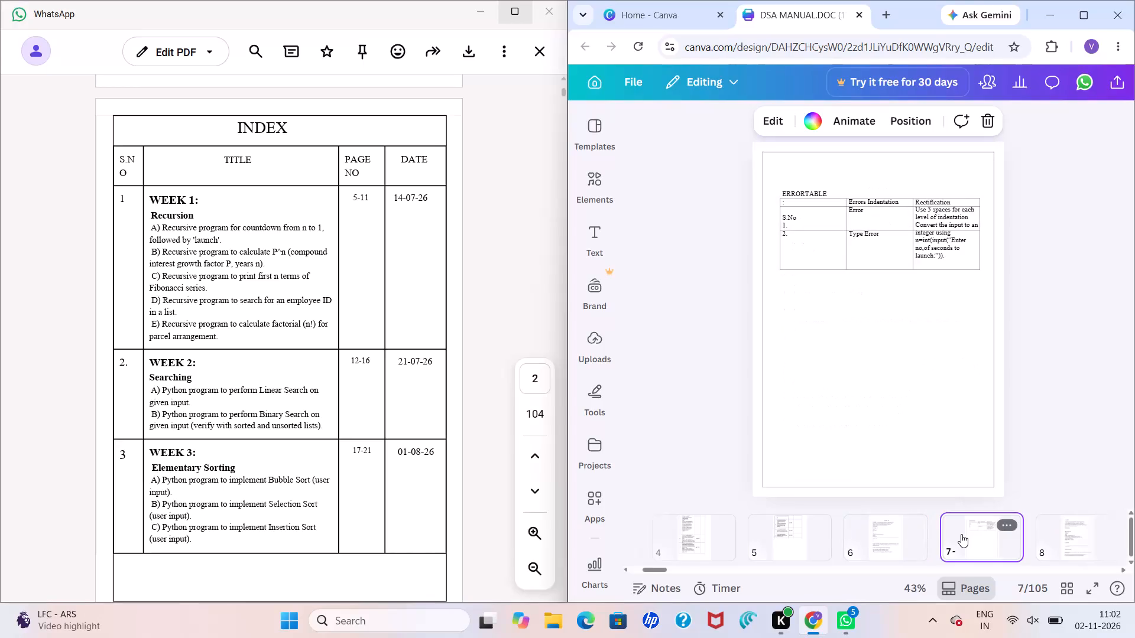
scroll(961, 534, left, 1)
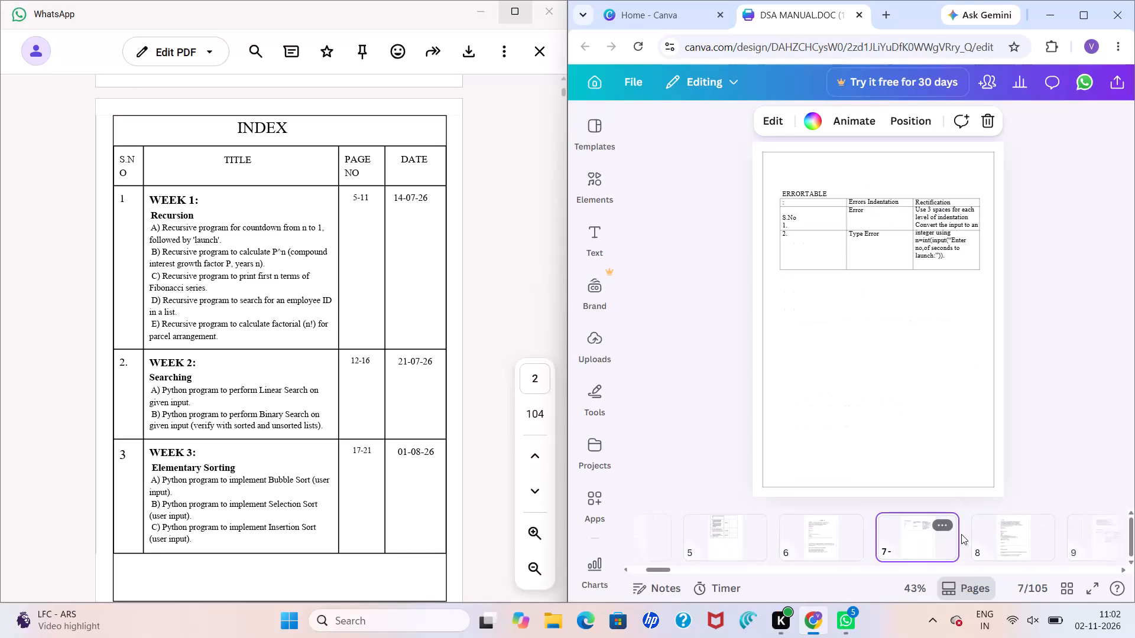
scroll(1000, 541, left, 1)
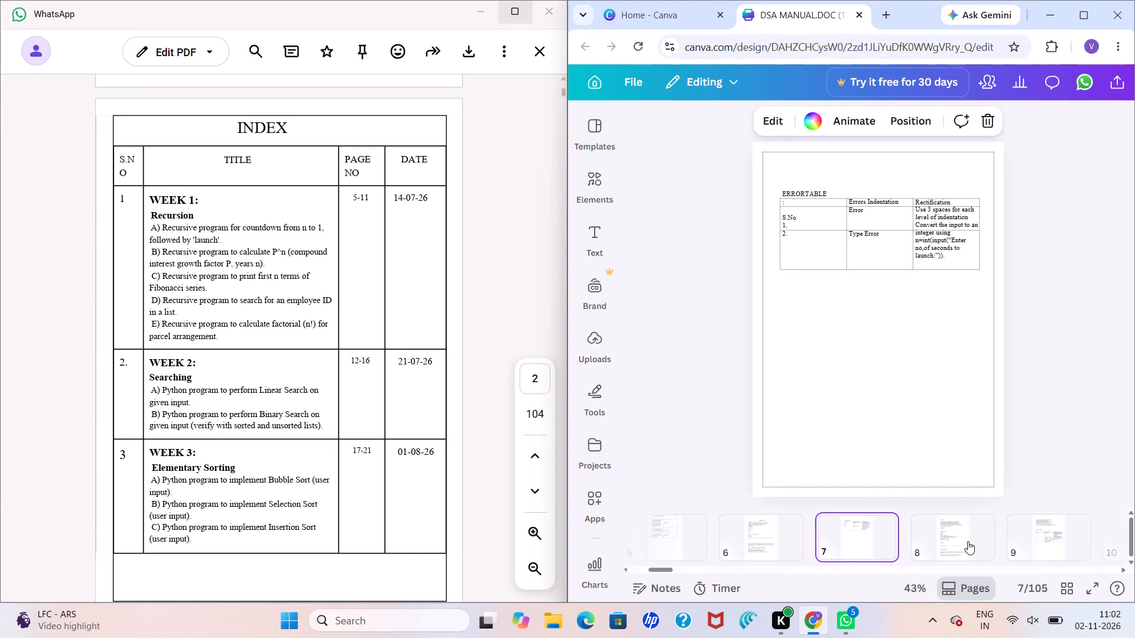
click(968, 541)
scroll(968, 541, left, 1)
click(968, 541)
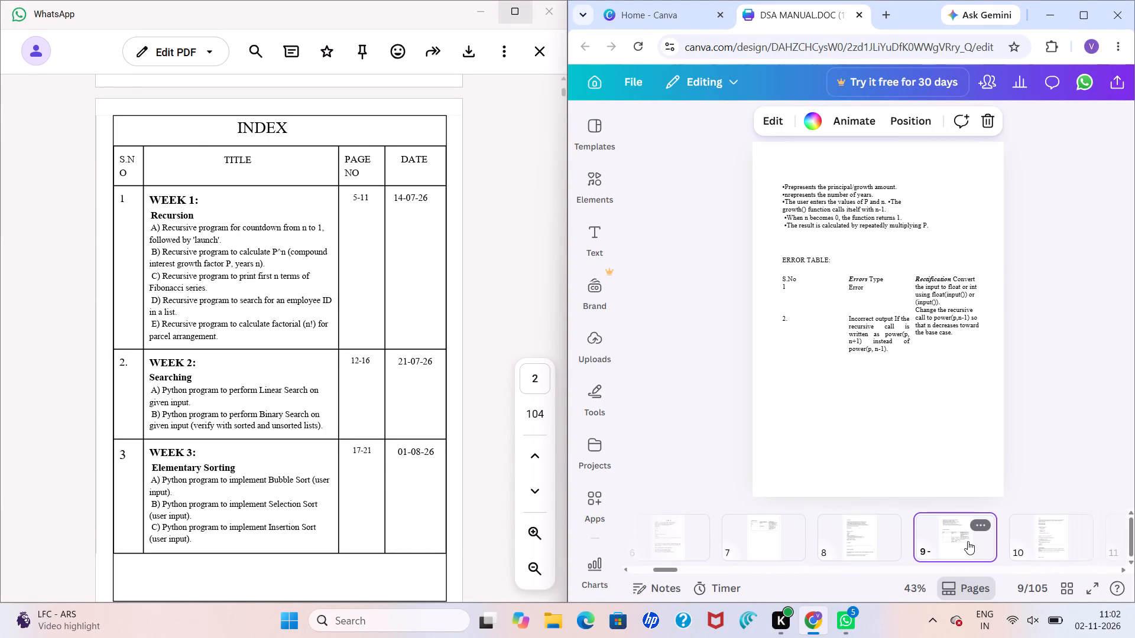
scroll(968, 541, left, 1)
click(998, 542)
scroll(998, 542, left, 1)
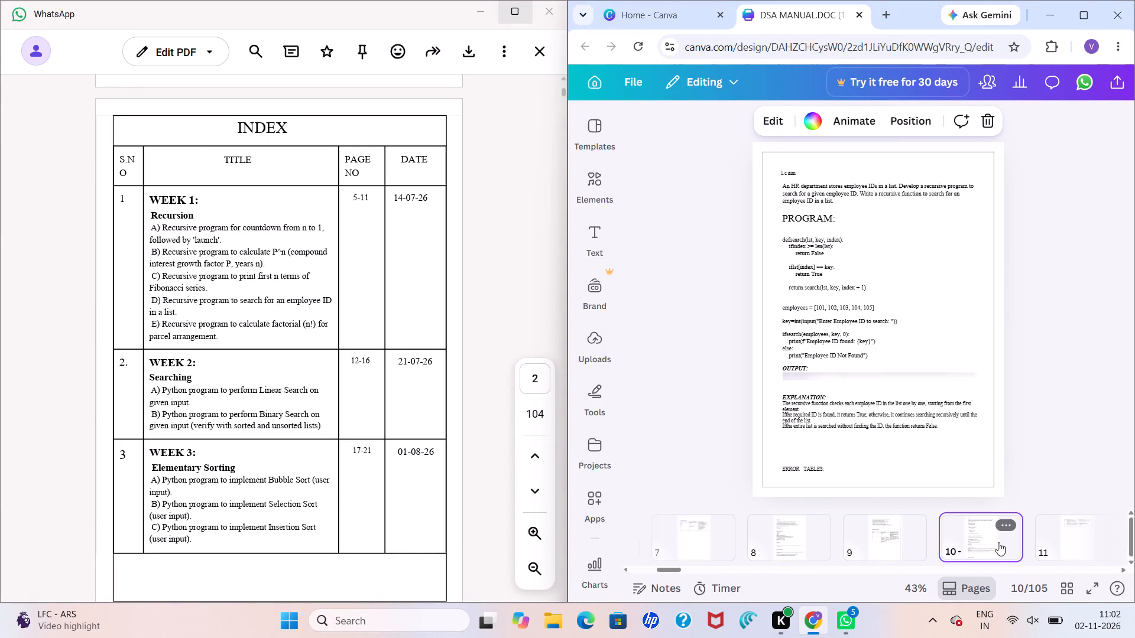
scroll(998, 542, left, 1)
click(998, 542)
scroll(998, 542, left, 1)
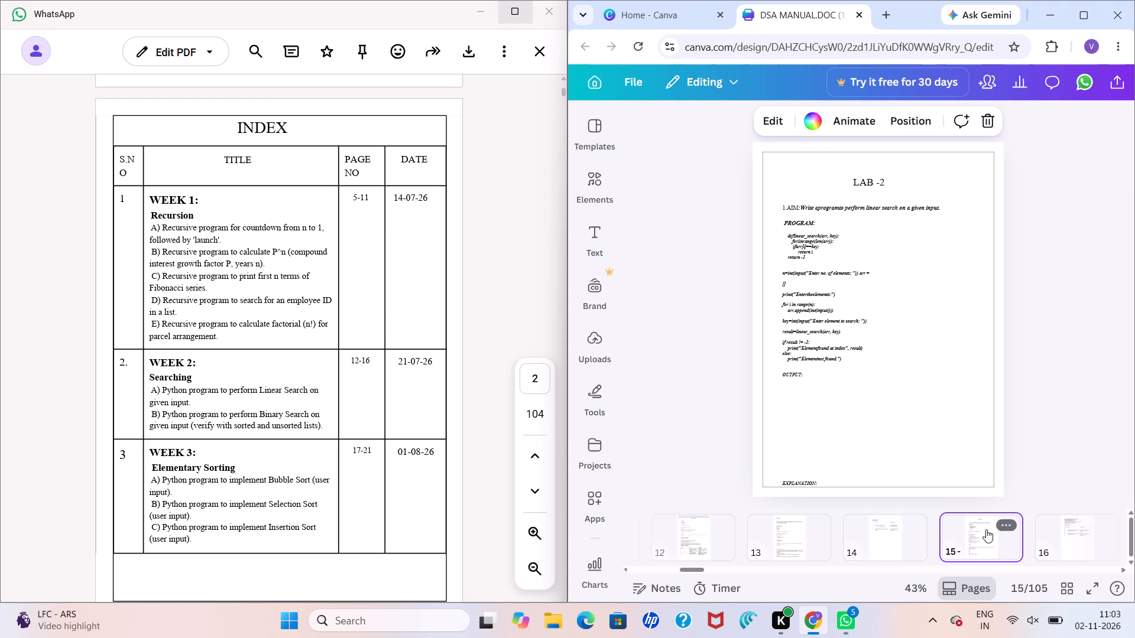
scroll(986, 529, right, 1)
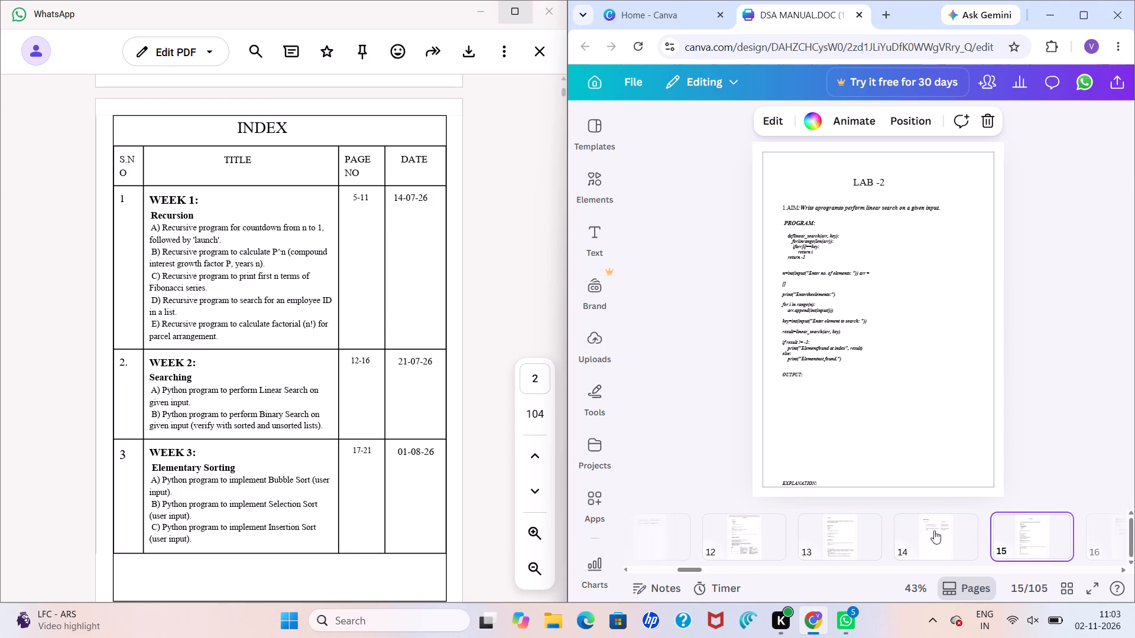
click(930, 530)
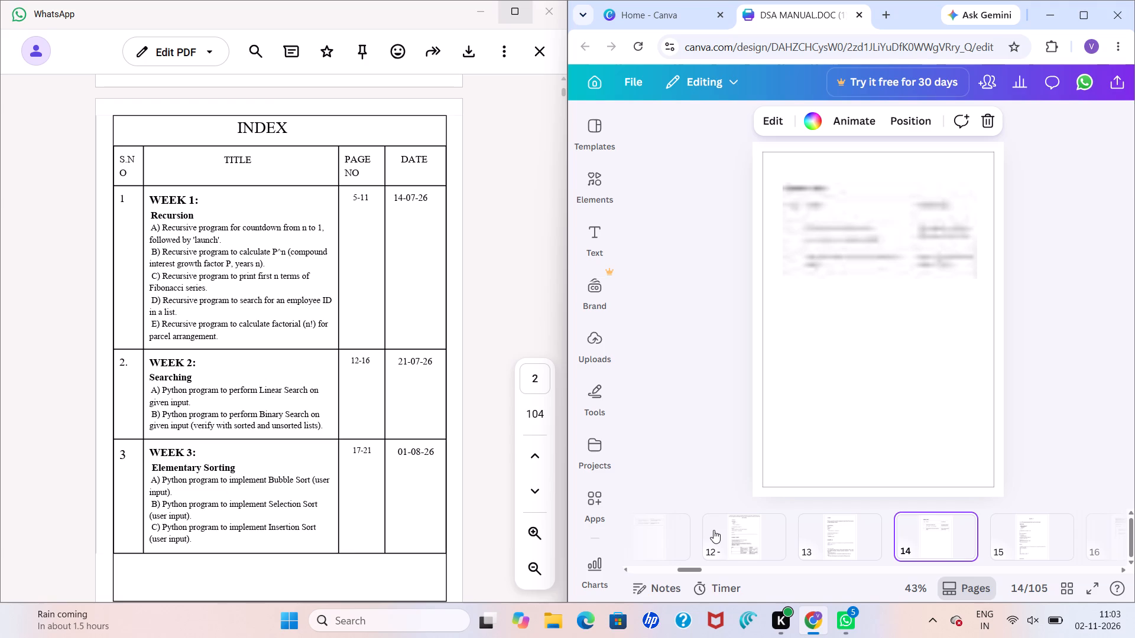
Look through pages 13 to 15 of the design, up to the LAB -2 linear search page.
click(817, 525)
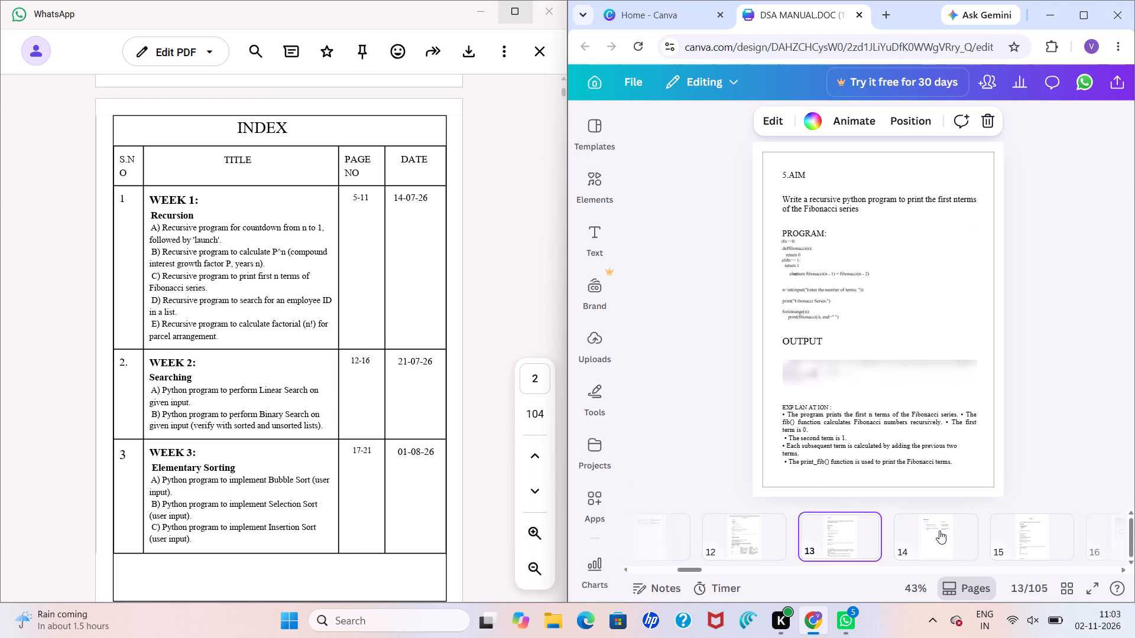
click(939, 530)
click(1015, 532)
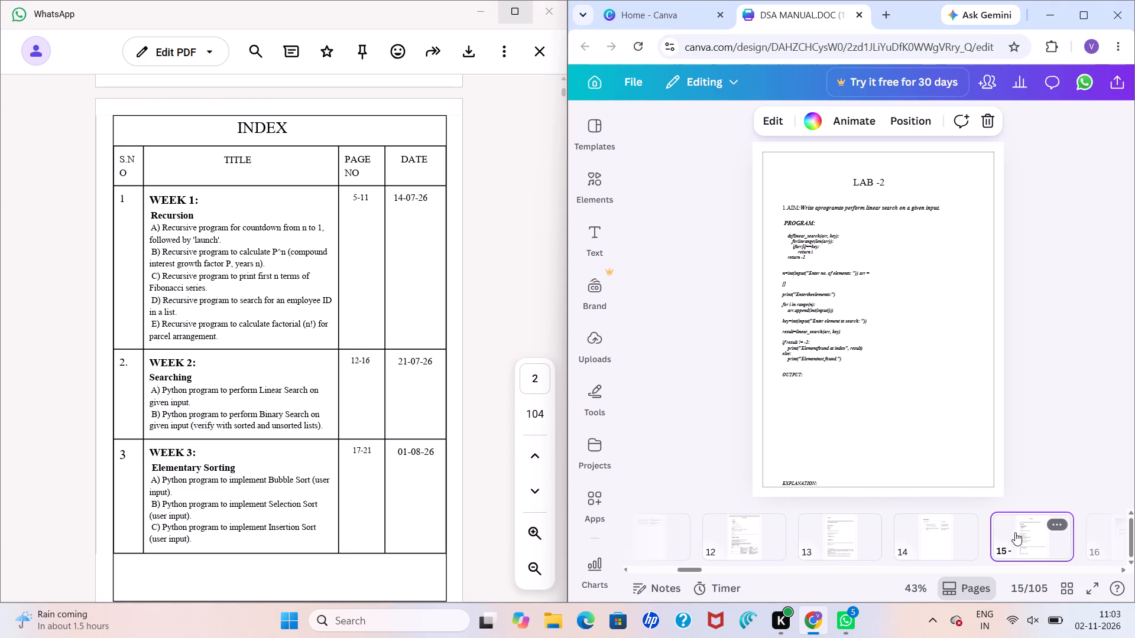
scroll(844, 517, right, 13)
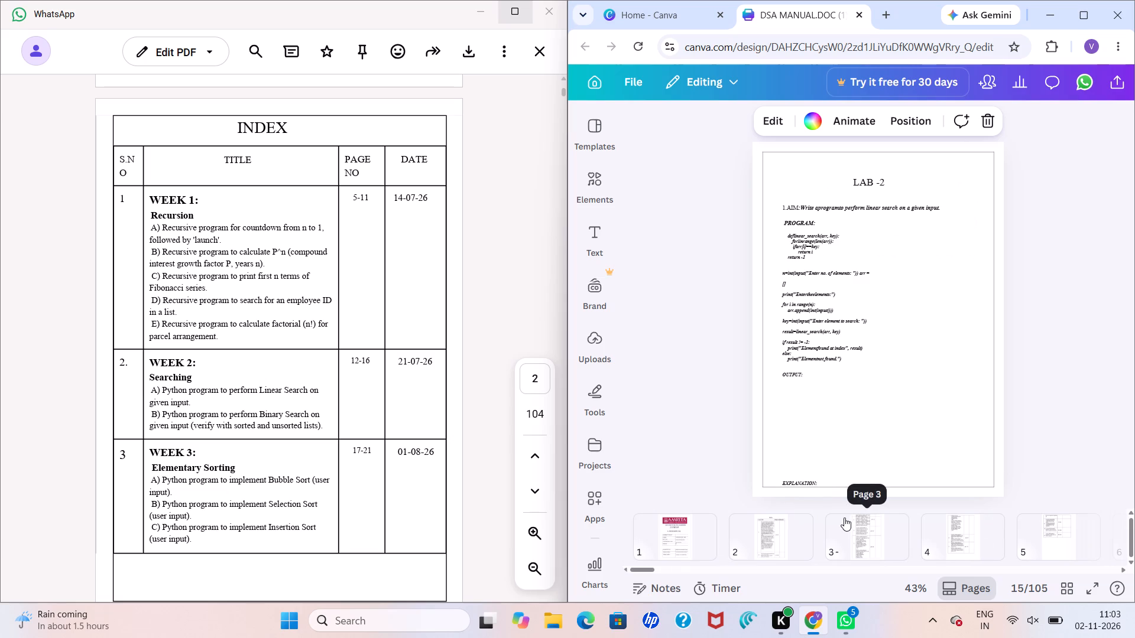
scroll(844, 517, right, 1)
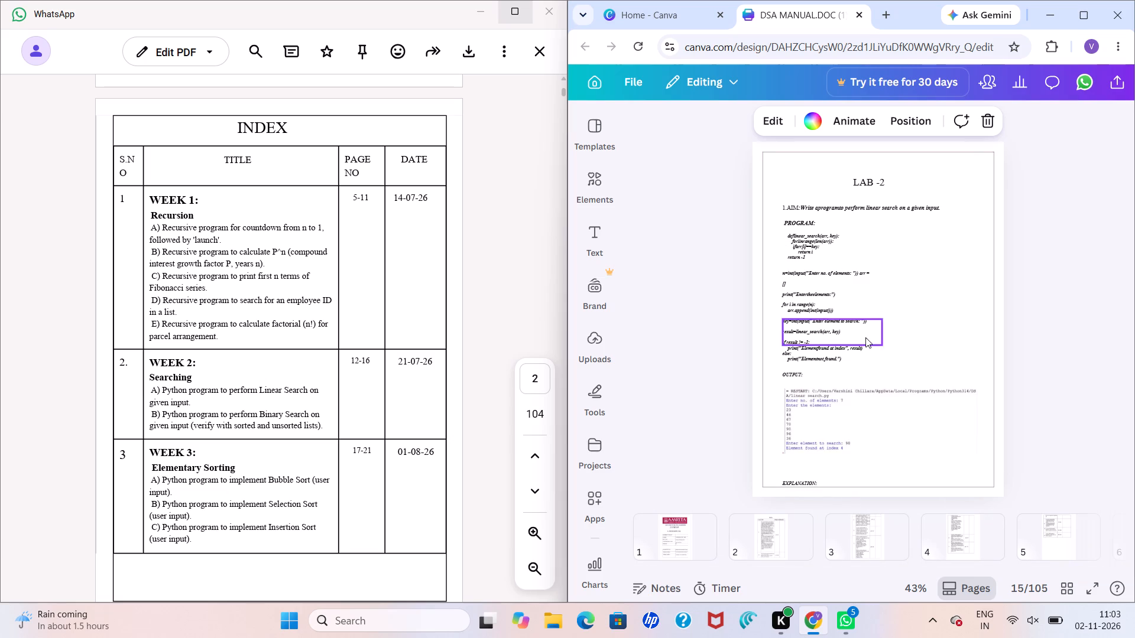
Apply the Times New Roman font to the last program line on the LAB -2 page.
click(832, 359)
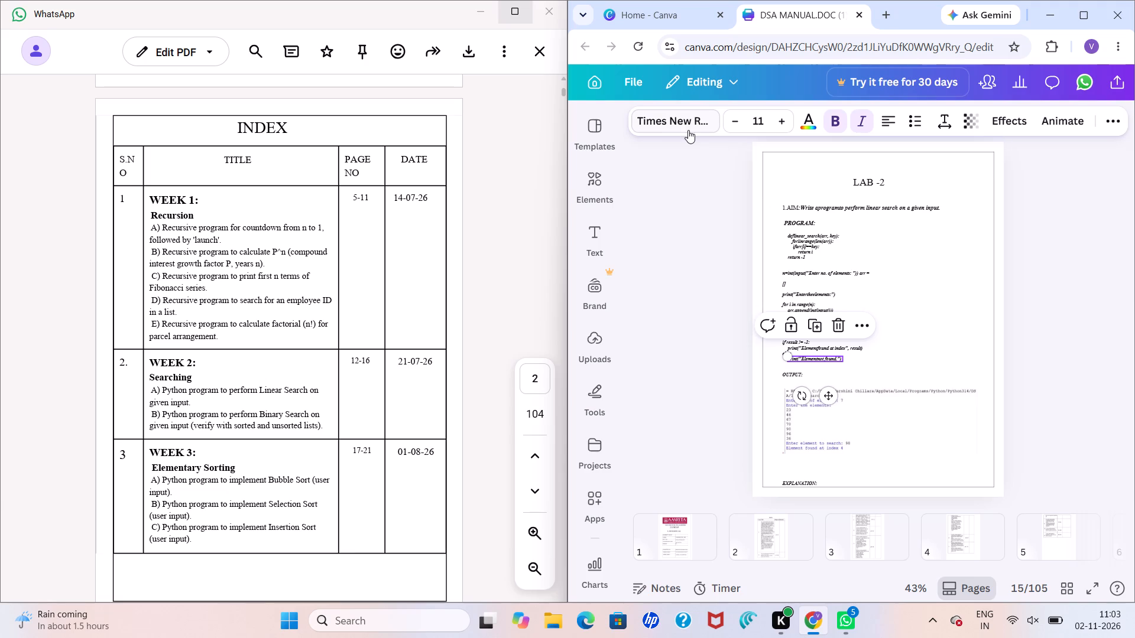
click(688, 126)
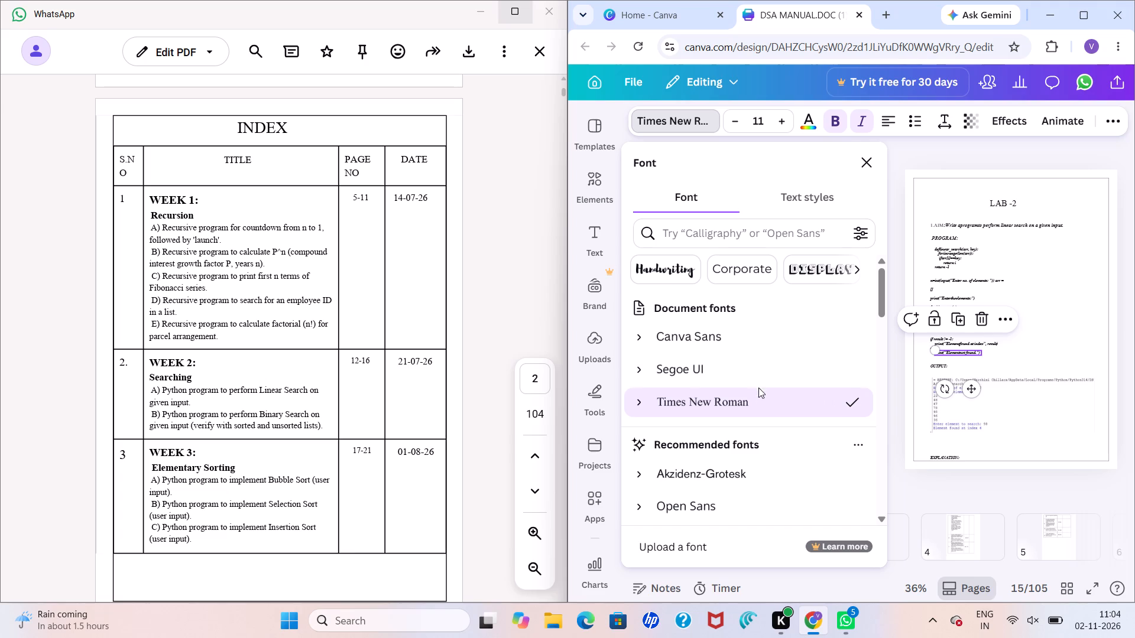
click(758, 395)
double_click(758, 395)
click(903, 472)
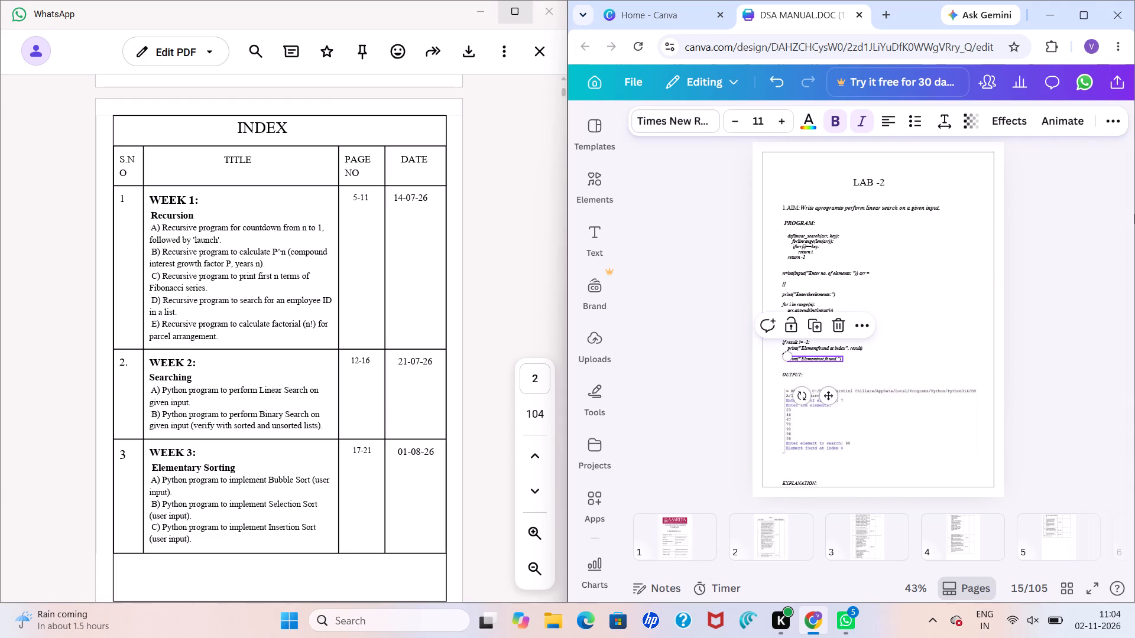
click(1134, 214)
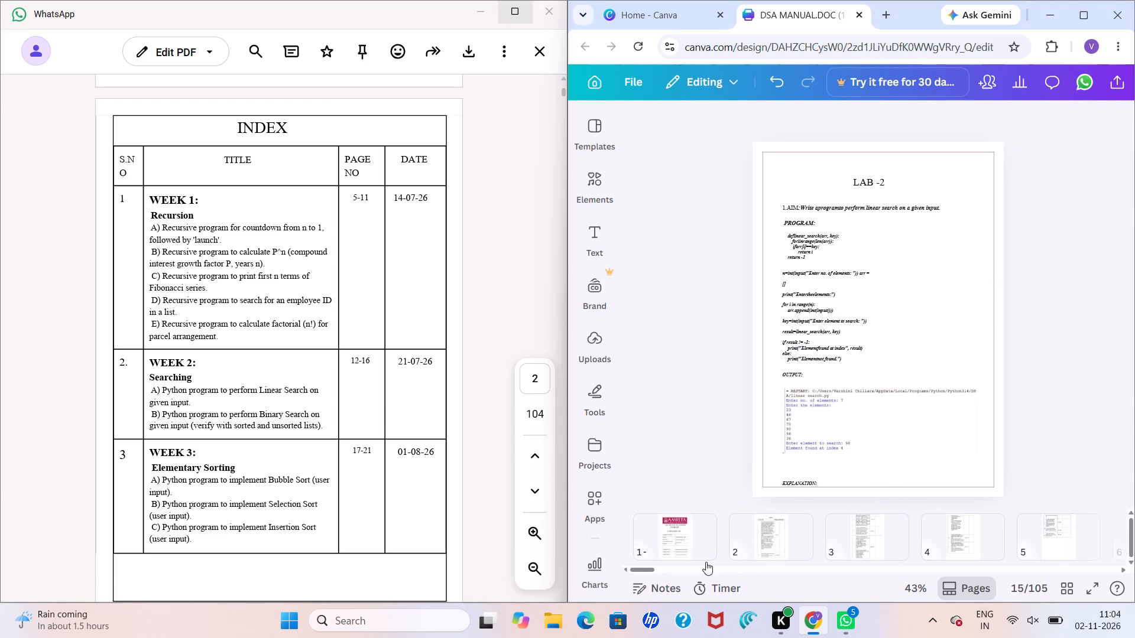
Delete the old index table image from page 2 of the design.
scroll(754, 513, right, 3)
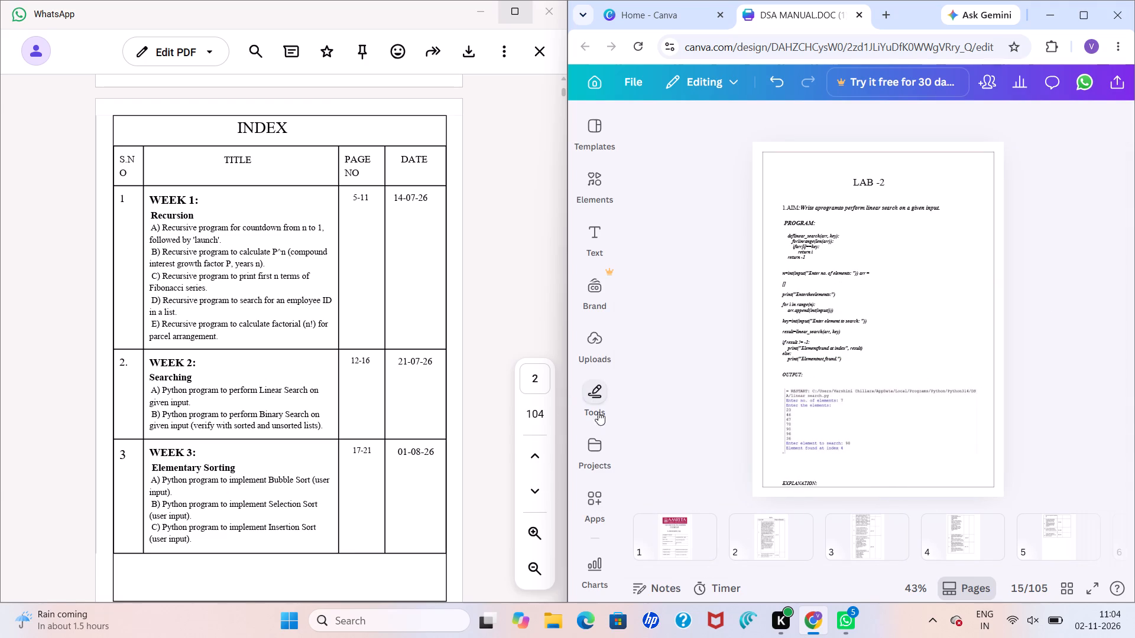
click(763, 532)
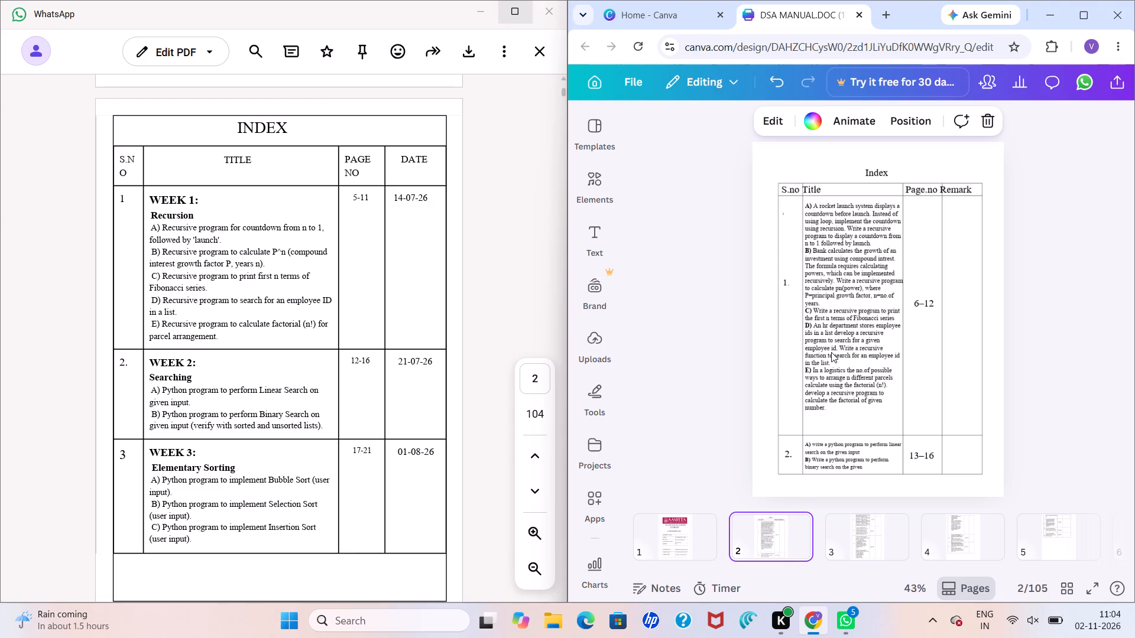
click(877, 292)
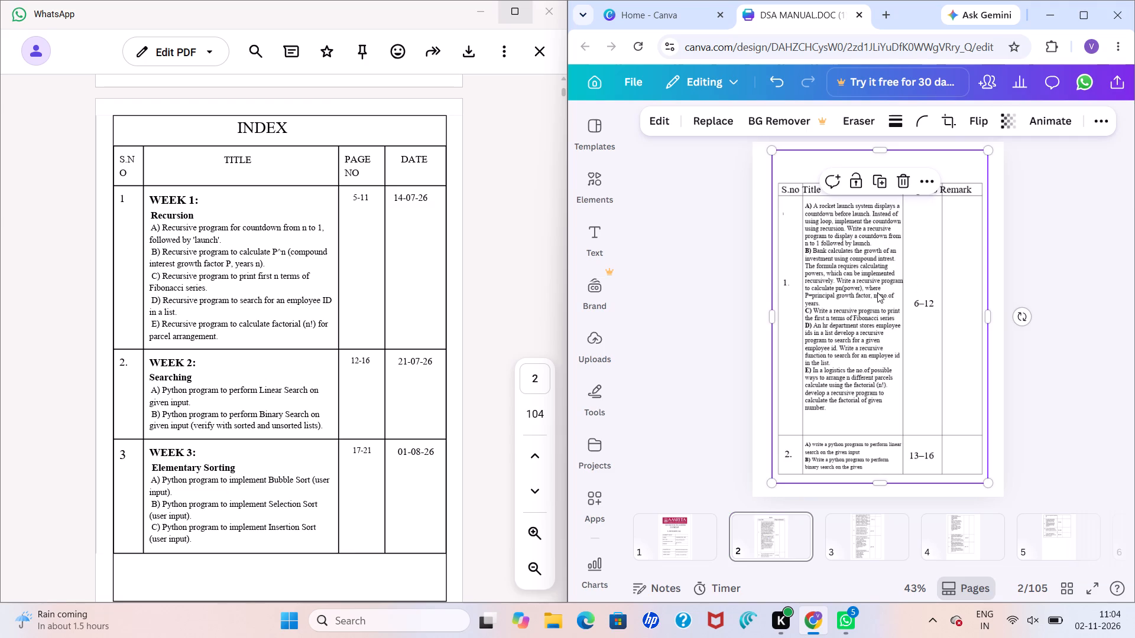
click(902, 176)
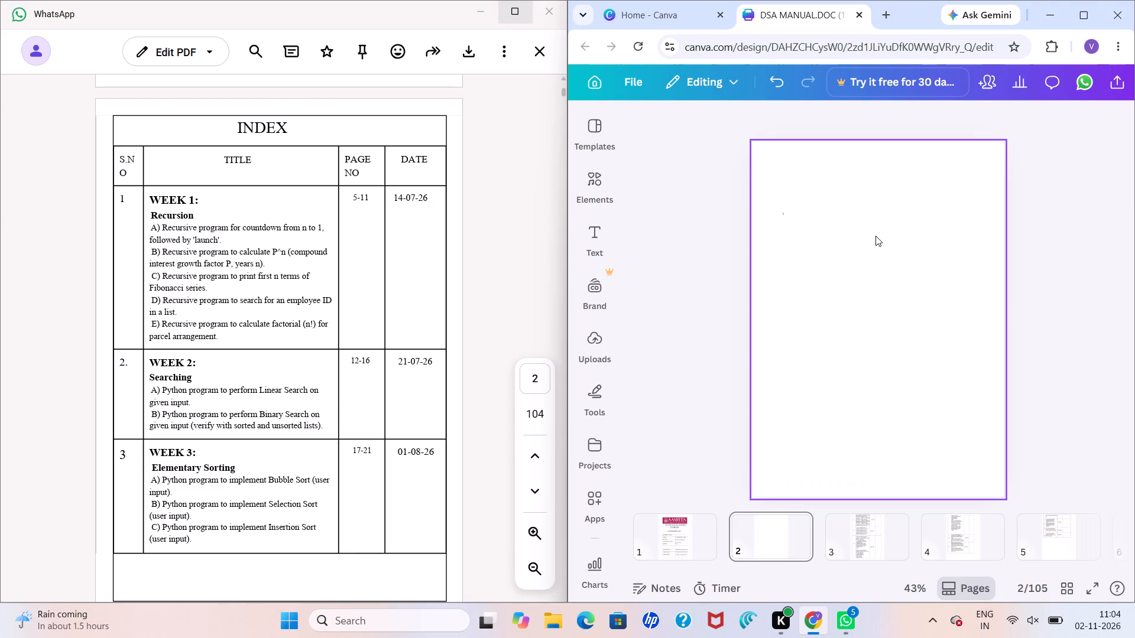
Capture a screenshot of the first INDEX page, covering weeks 1 to 3, from the PDF open in WhatsApp.
ctrl+scroll(332, 392, down, 6)
ctrl+scroll(332, 392, up, 4)
ctrl+scroll(332, 392, down, 2)
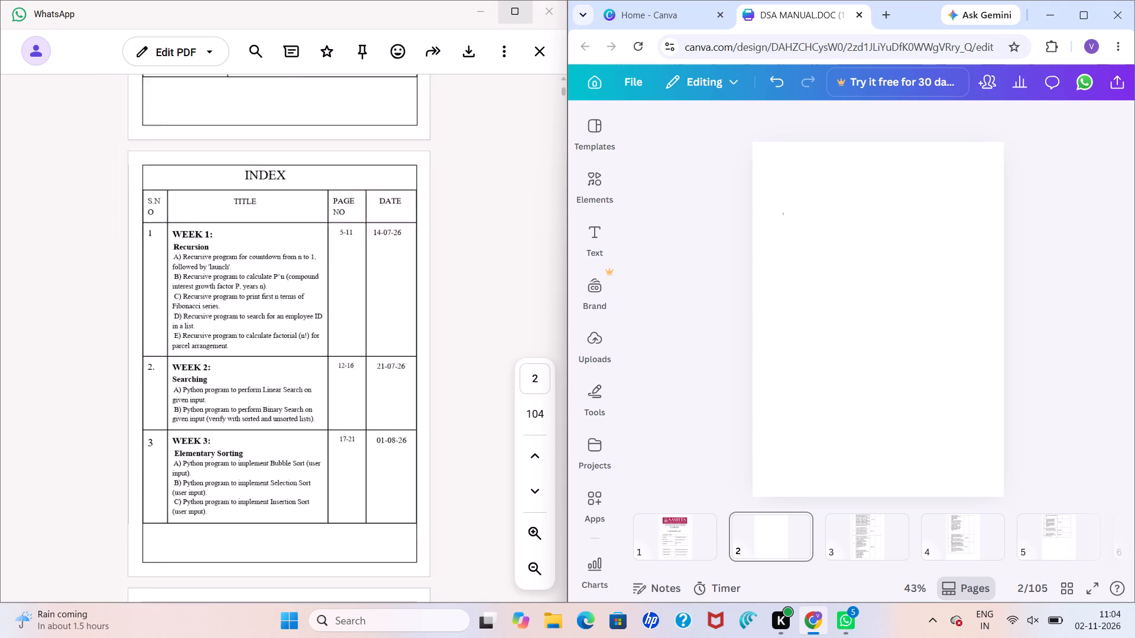
ctrl+scroll(332, 392, down, 3)
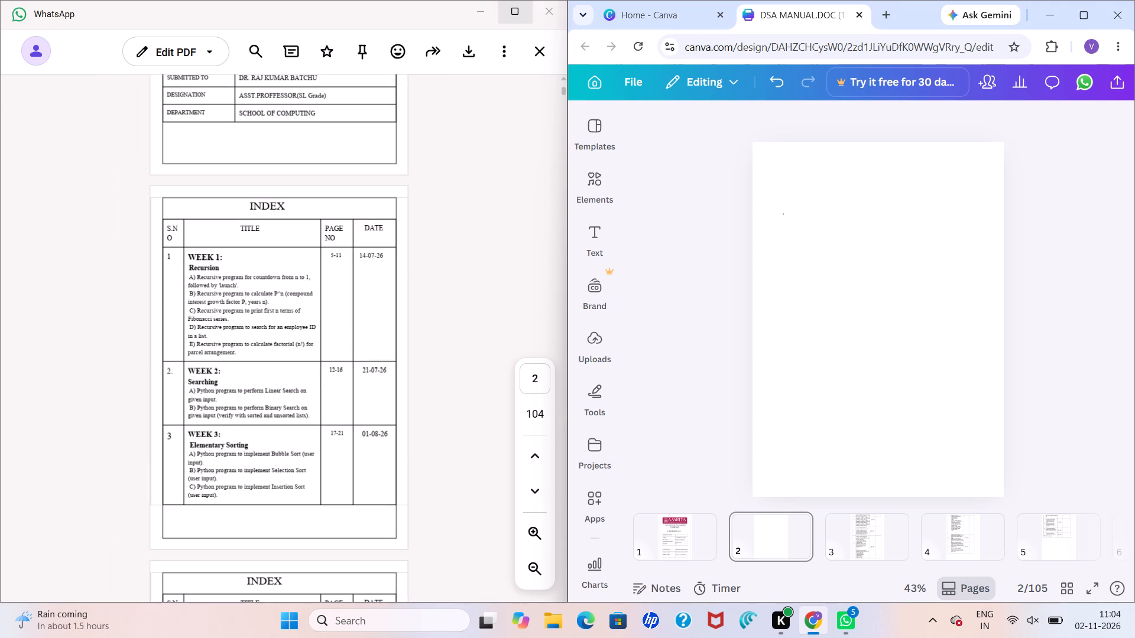
ctrl+scroll(348, 391, up, 8)
ctrl+scroll(348, 391, down, 2)
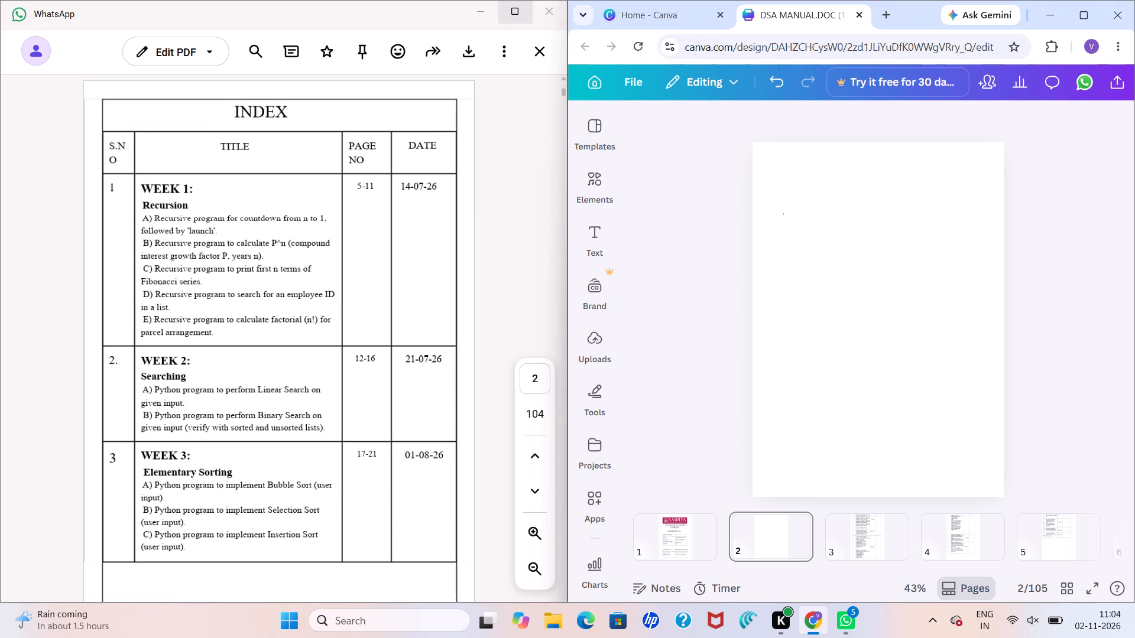
ctrl+scroll(348, 391, down, 6)
ctrl+scroll(348, 391, up, 2)
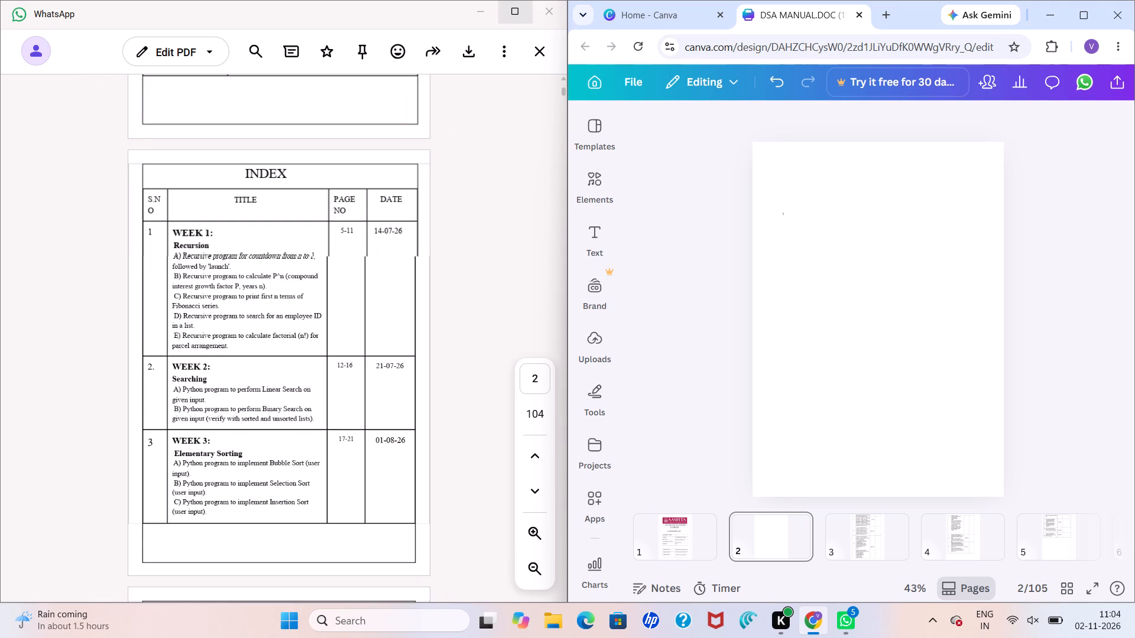
ctrl+scroll(348, 391, up, 1)
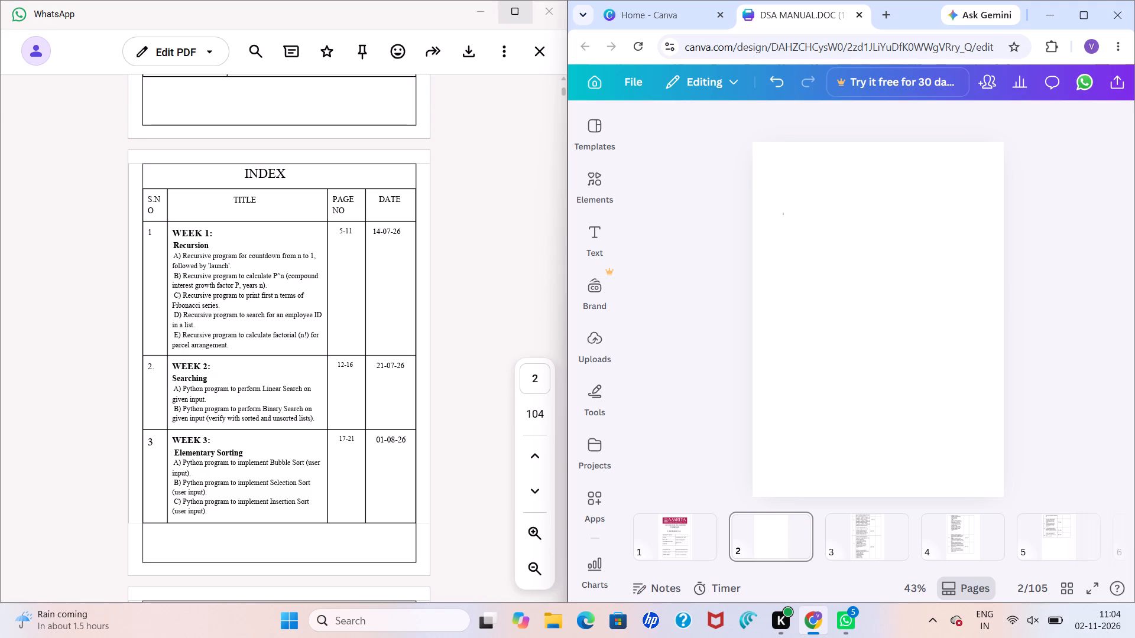
key(Print)
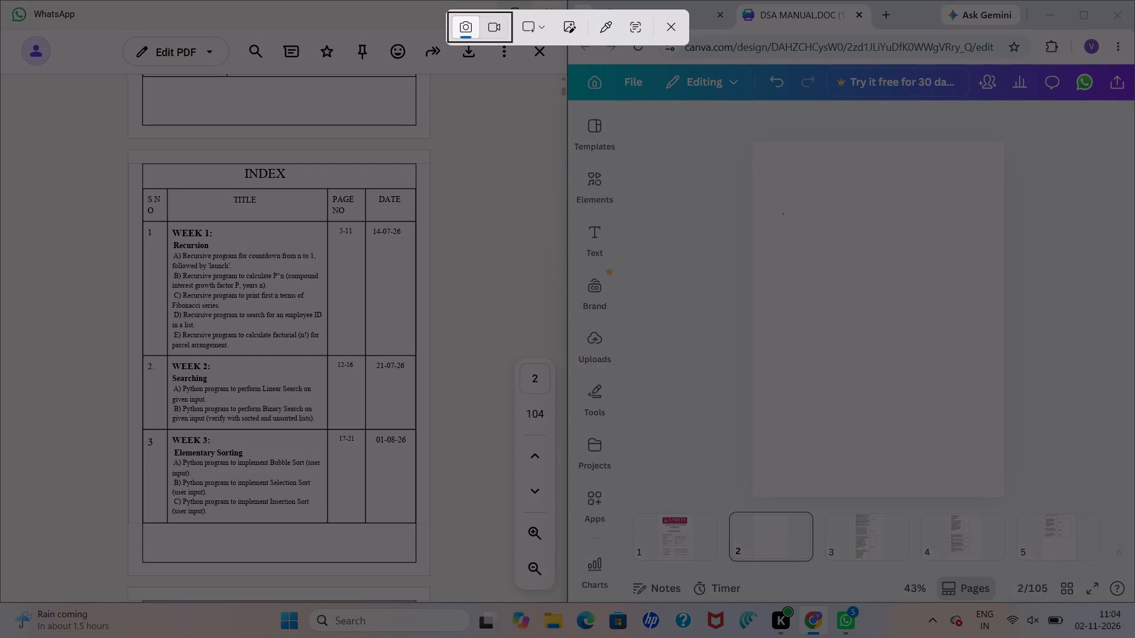
drag(142, 164, 386, 530)
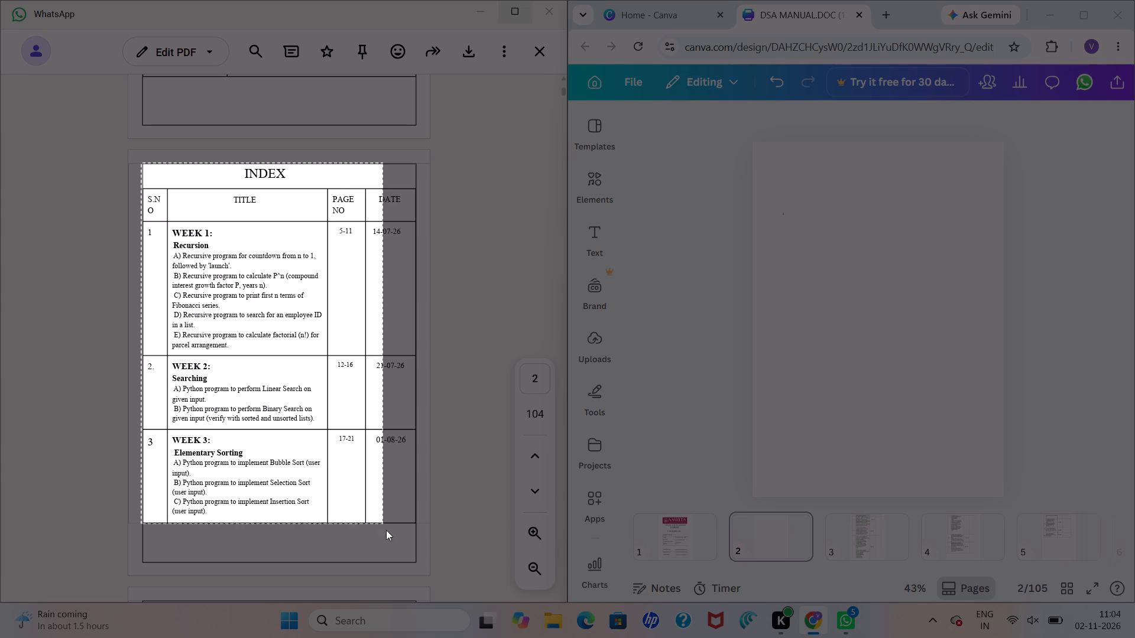
drag(386, 530, 411, 554)
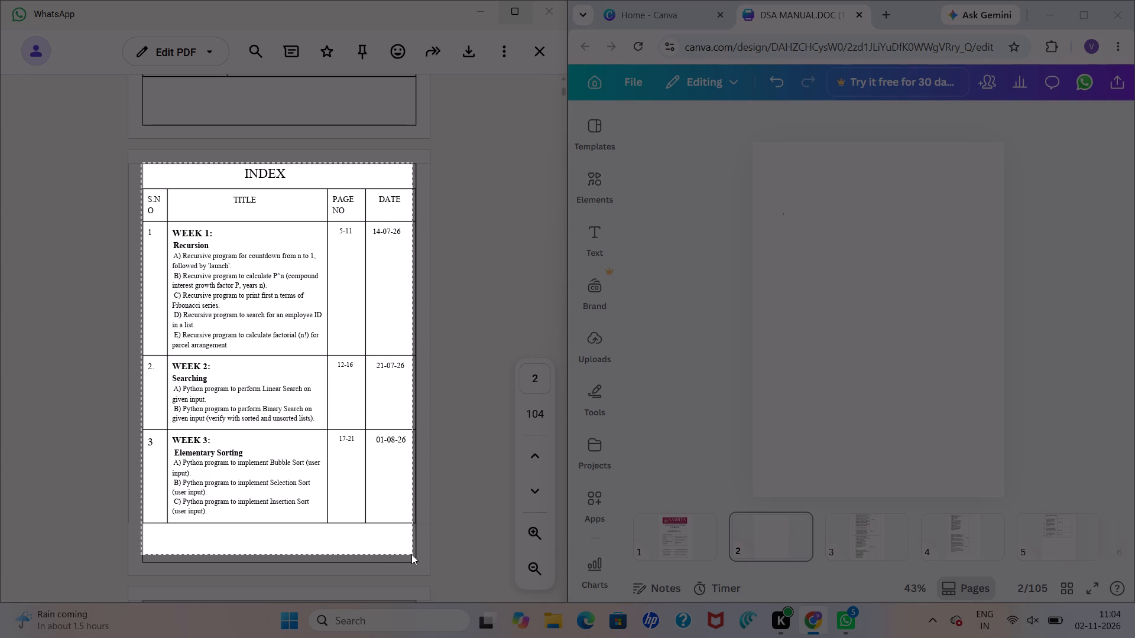
drag(411, 554, 419, 565)
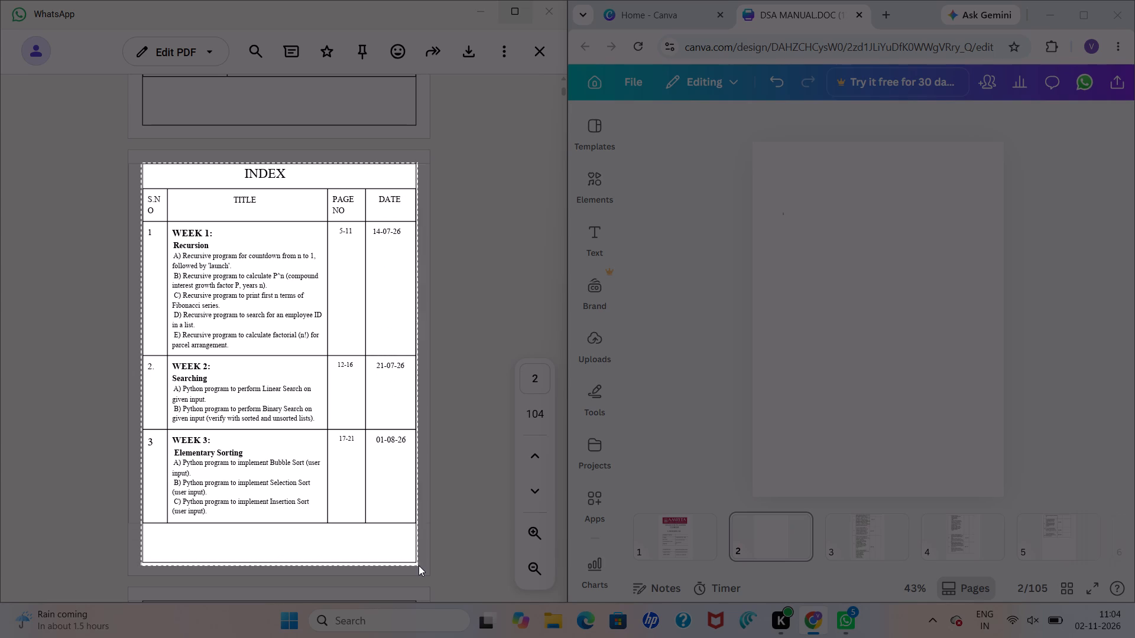
drag(419, 565, 416, 561)
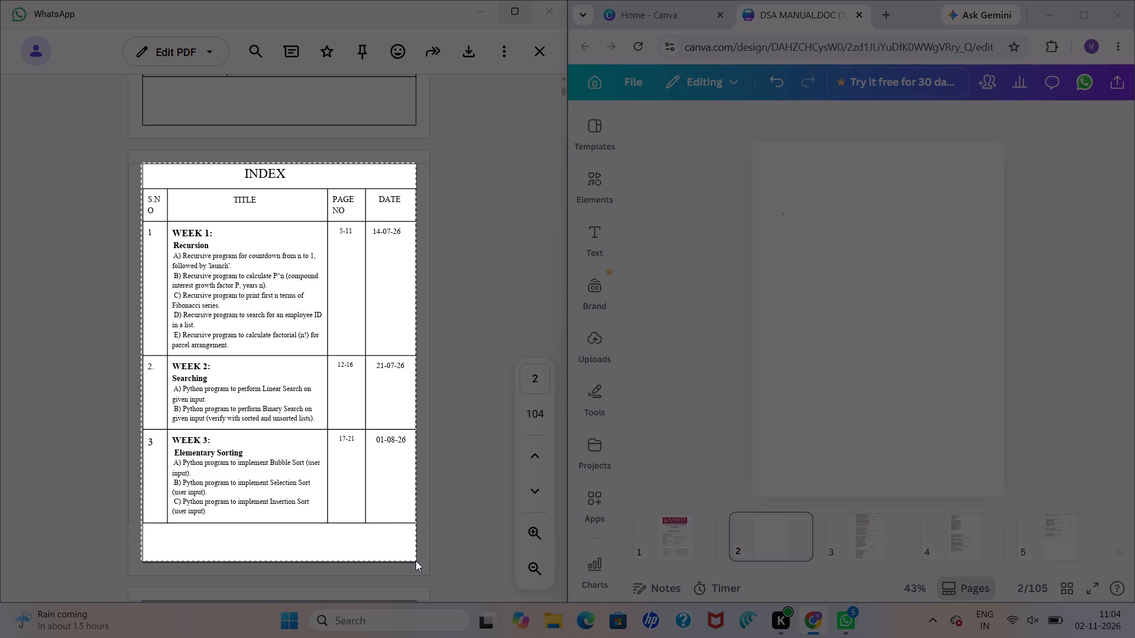
drag(416, 561, 416, 561)
drag(416, 561, 416, 560)
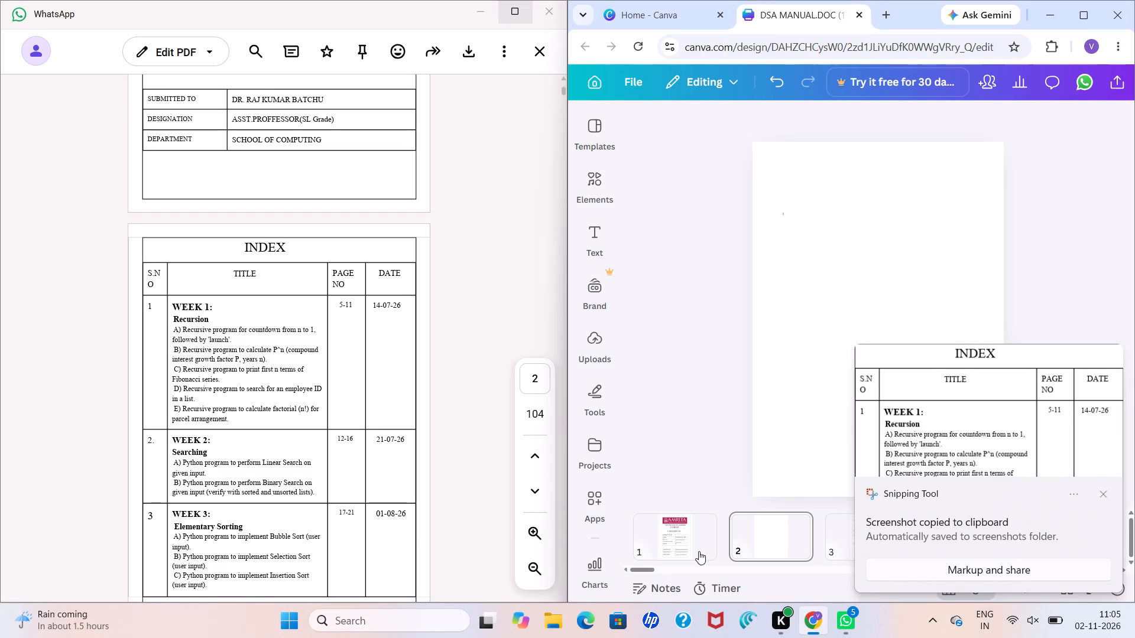
click(1111, 493)
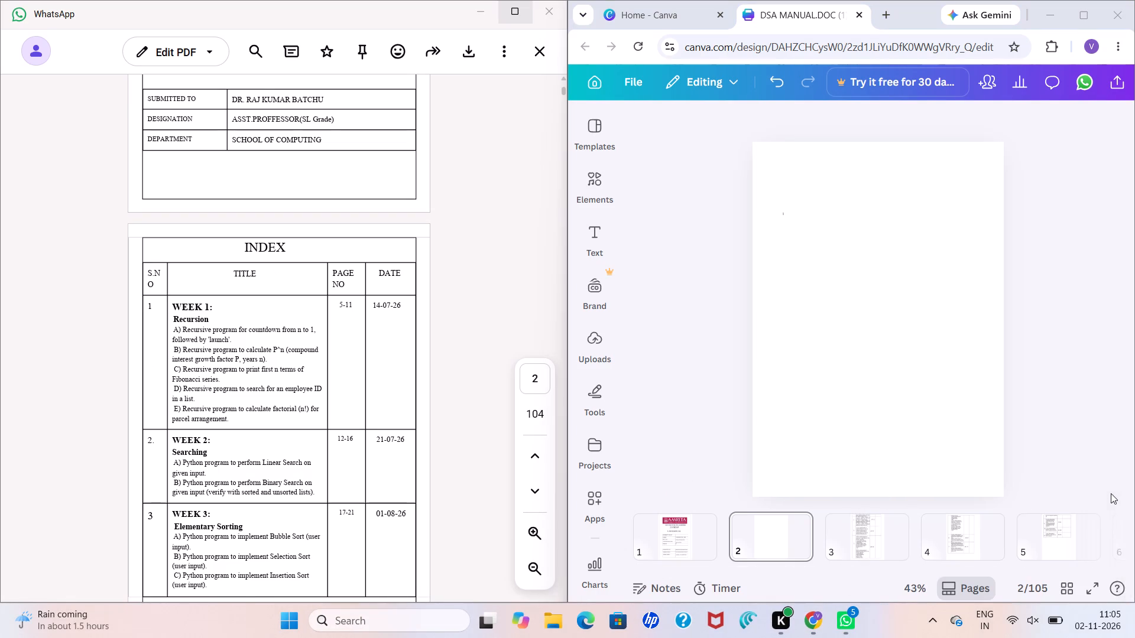
click(587, 348)
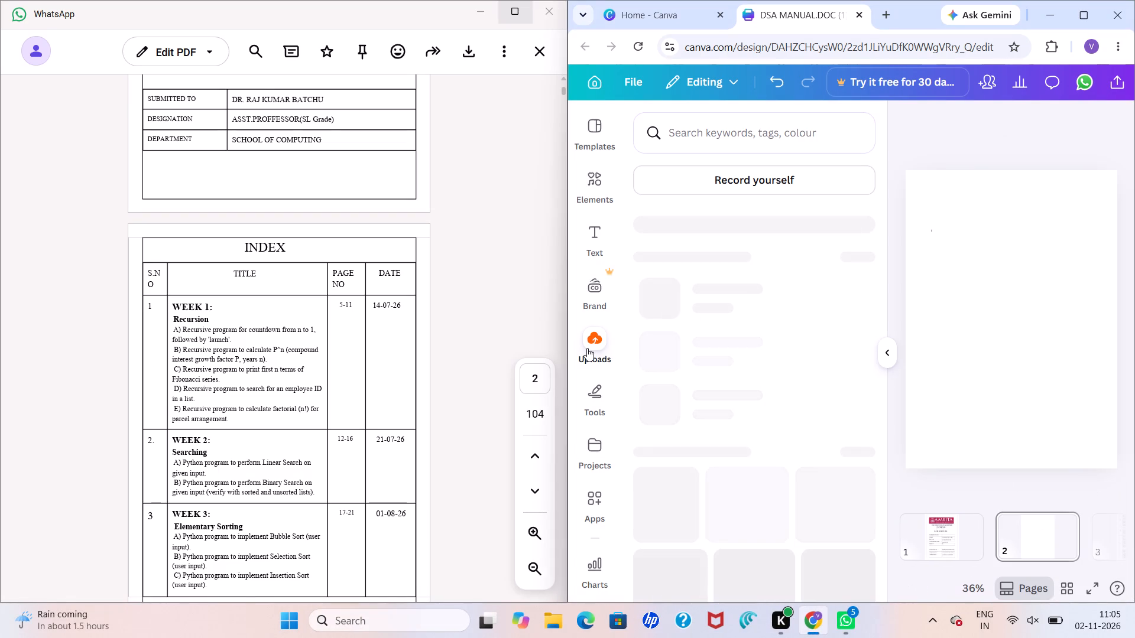
click(1078, 7)
click(190, 190)
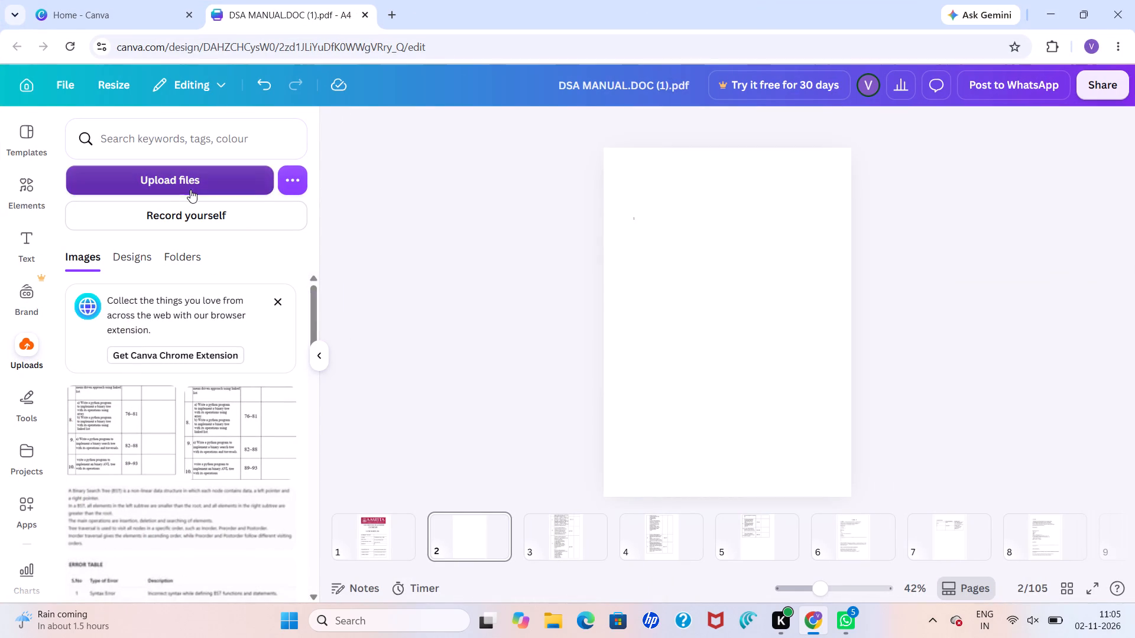
click(190, 190)
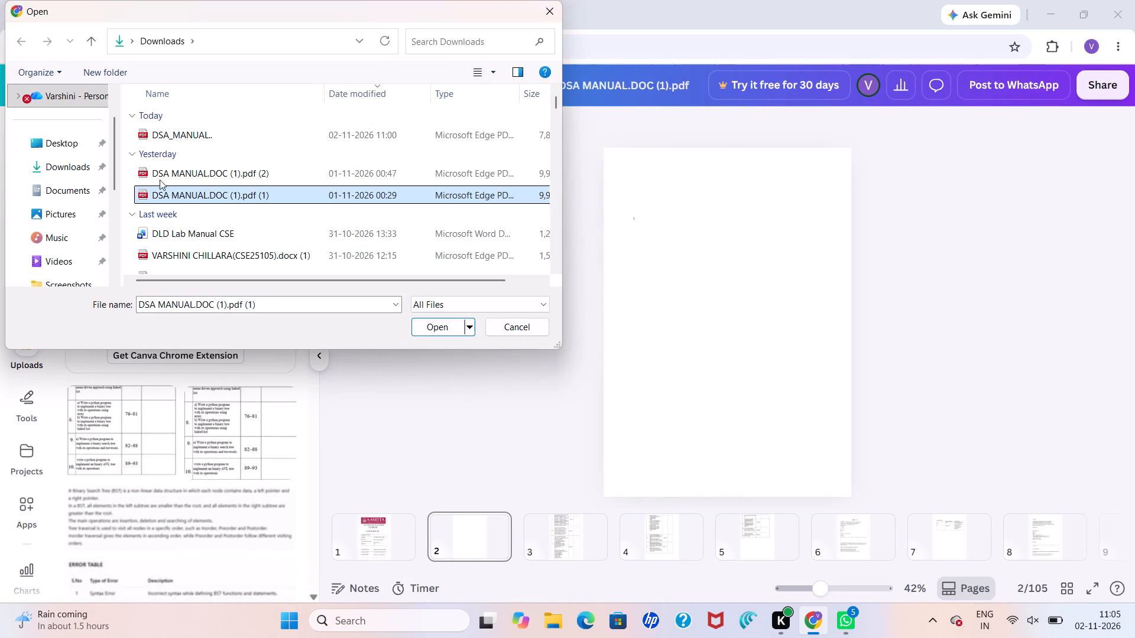
click(56, 210)
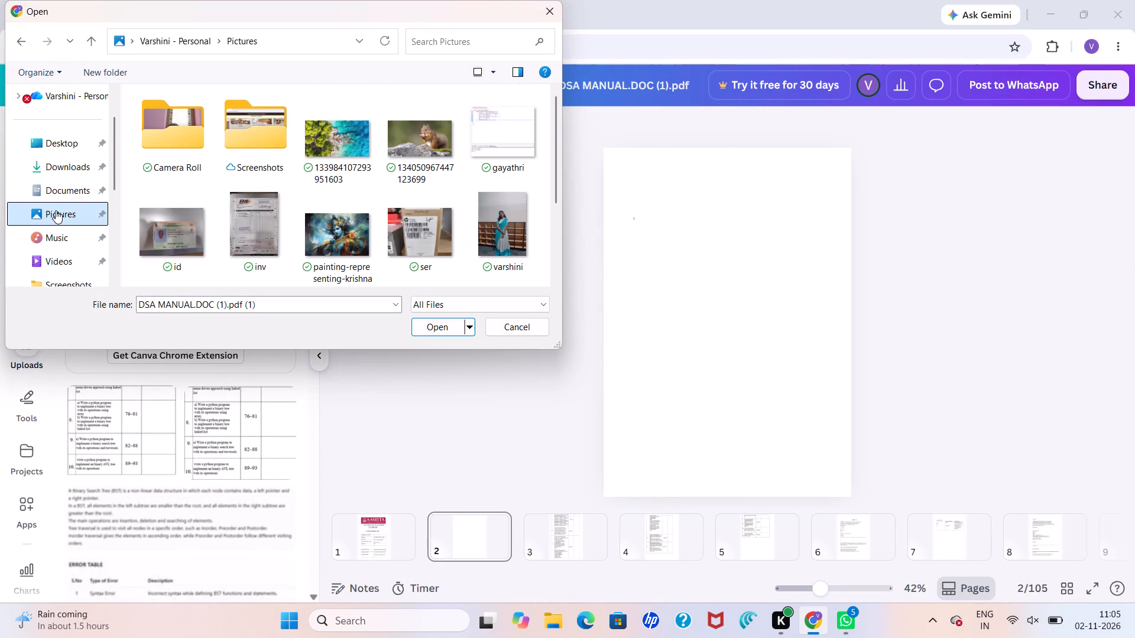
click(265, 122)
right_click(265, 122)
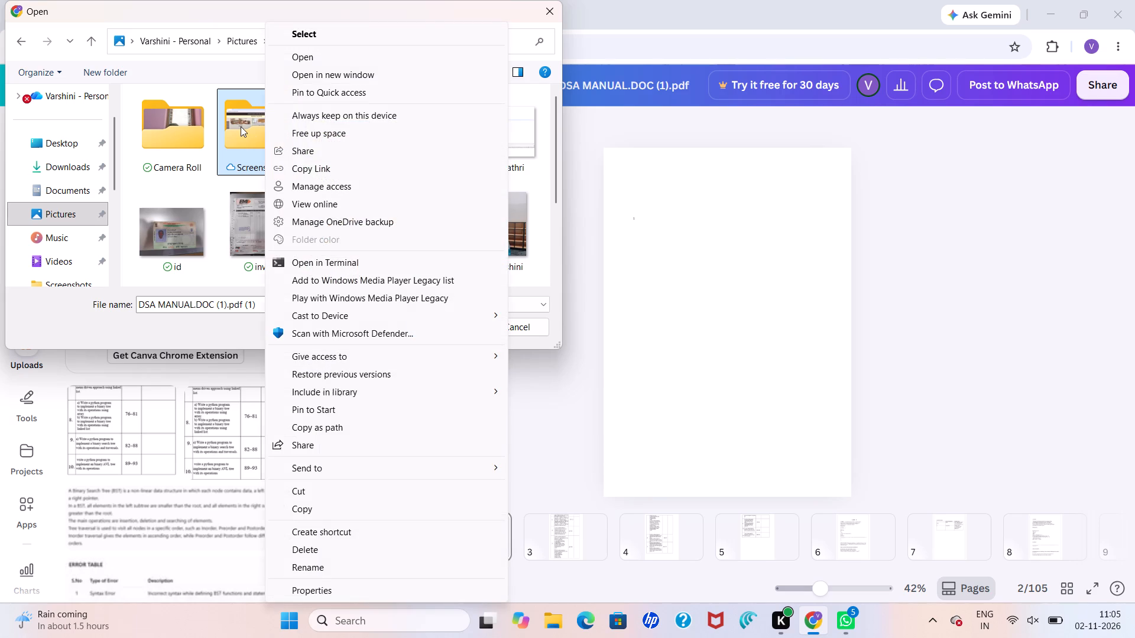
double_click(241, 126)
scroll(241, 126, down, 20)
scroll(241, 126, down, 20)
scroll(241, 126, down, 20)
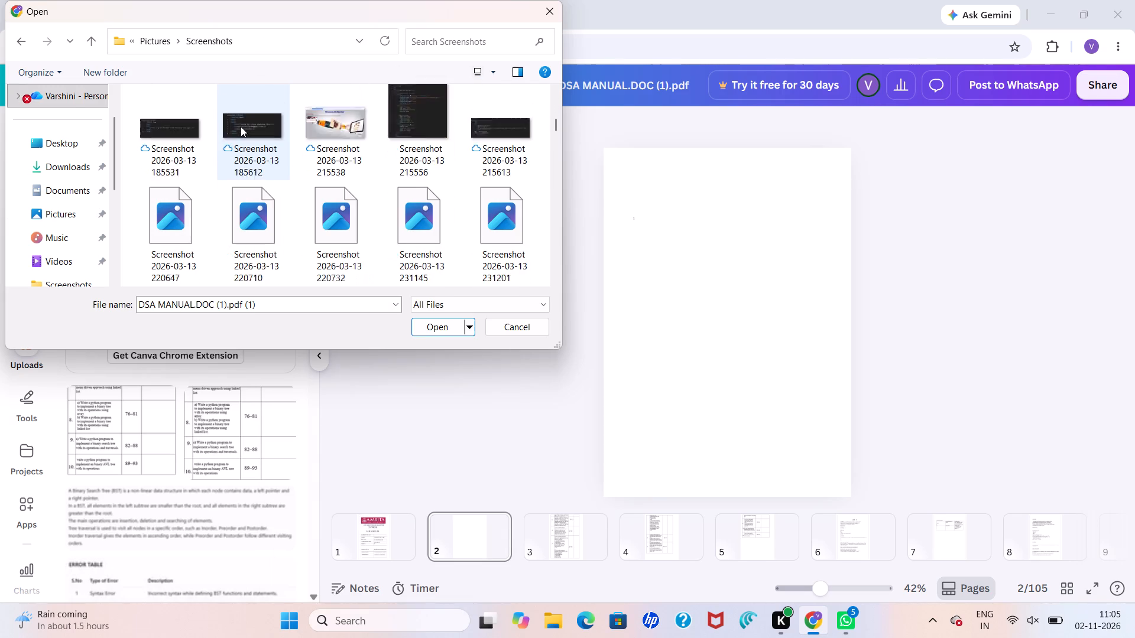
scroll(241, 126, down, 20)
scroll(241, 126, down, 20)
scroll(241, 126, down, 20)
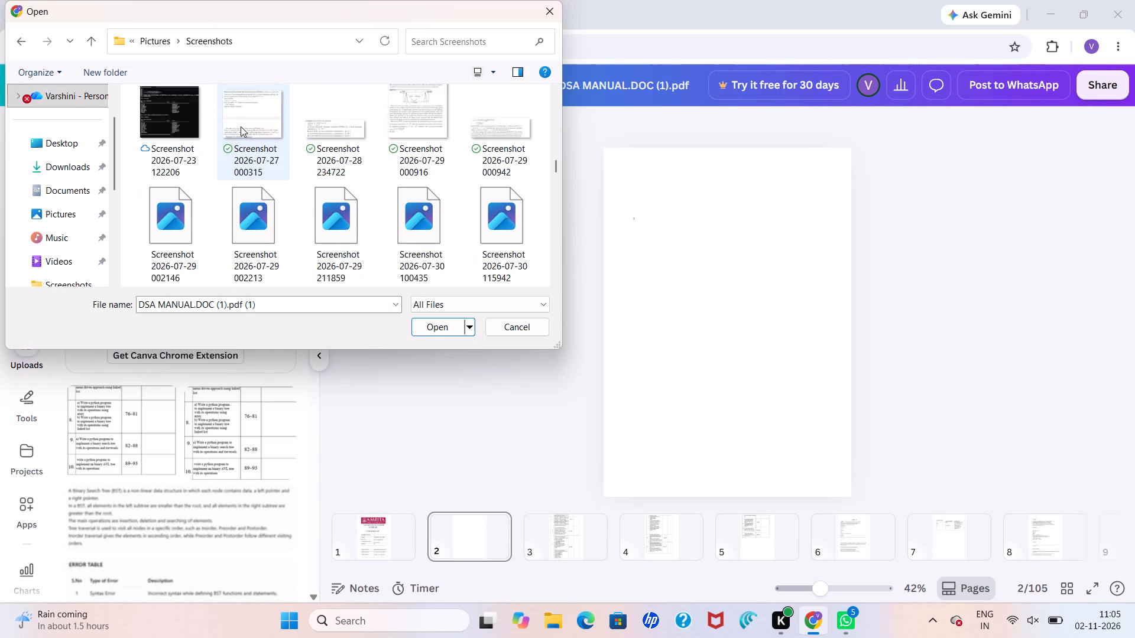
scroll(241, 126, down, 20)
scroll(241, 126, down, 20)
scroll(241, 126, down, 20)
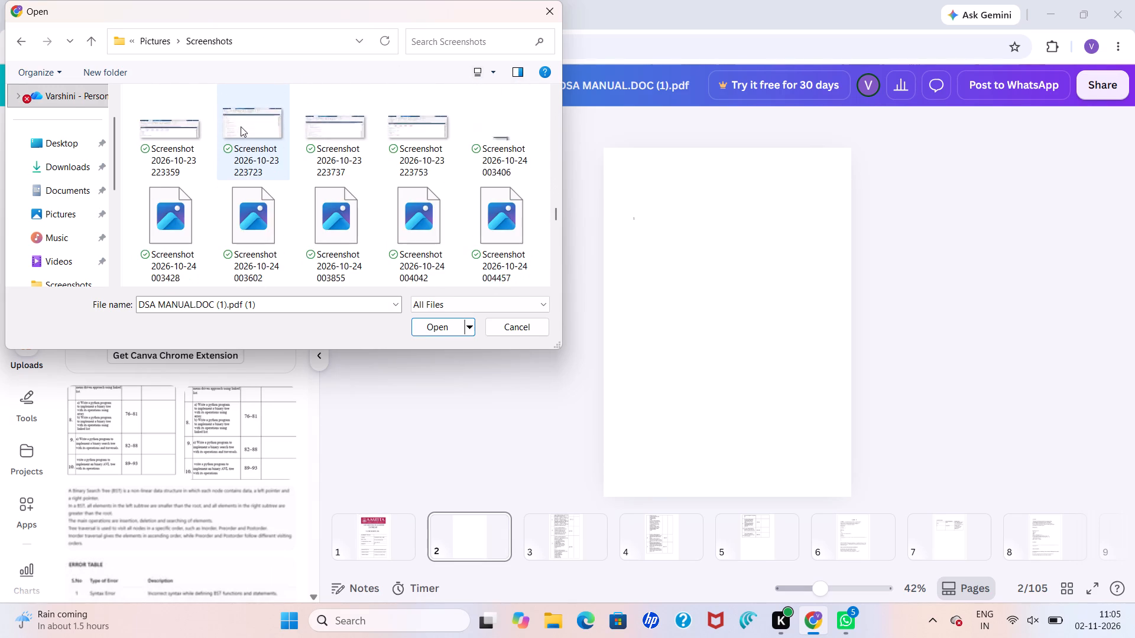
scroll(241, 126, down, 20)
scroll(241, 126, down, 20)
scroll(241, 126, down, 20)
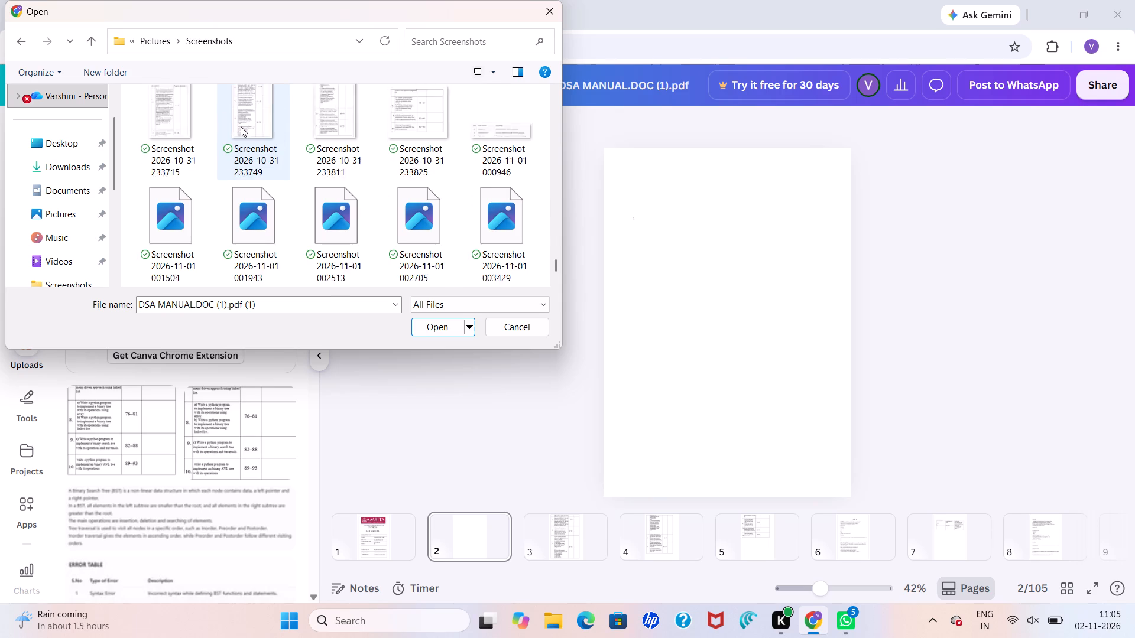
scroll(241, 126, down, 20)
scroll(241, 126, down, 20)
scroll(241, 126, down, 20)
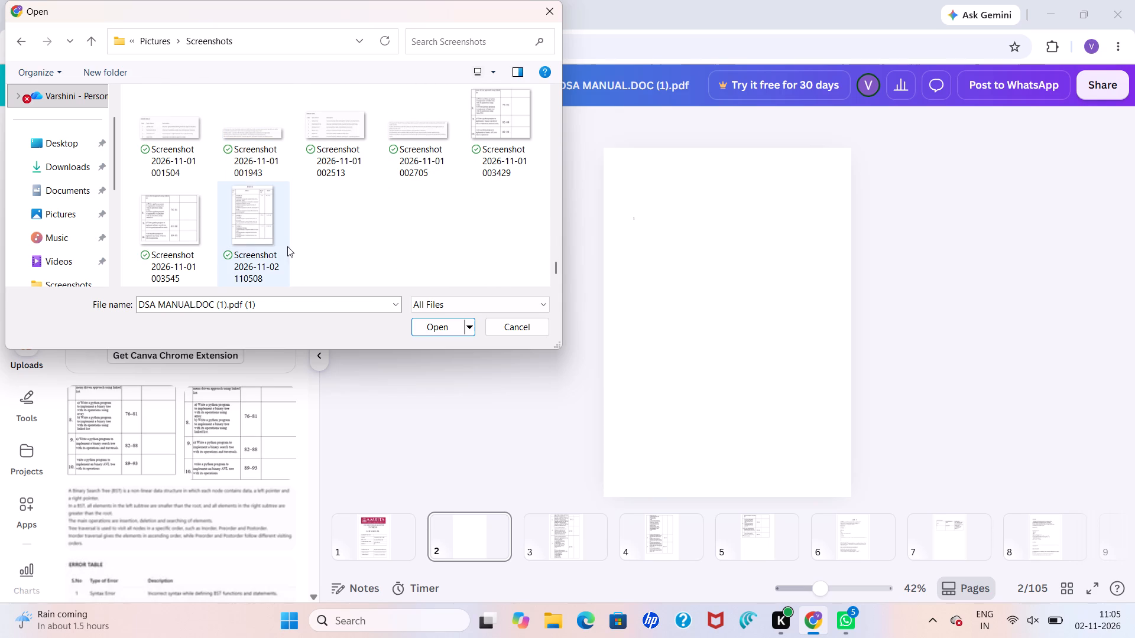
double_click(260, 242)
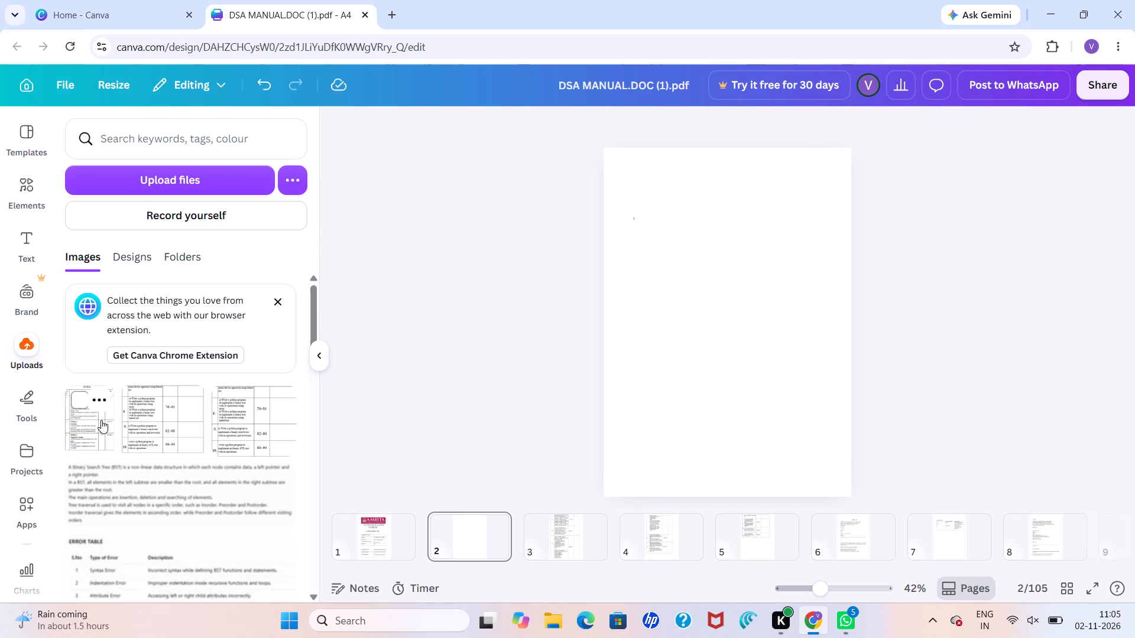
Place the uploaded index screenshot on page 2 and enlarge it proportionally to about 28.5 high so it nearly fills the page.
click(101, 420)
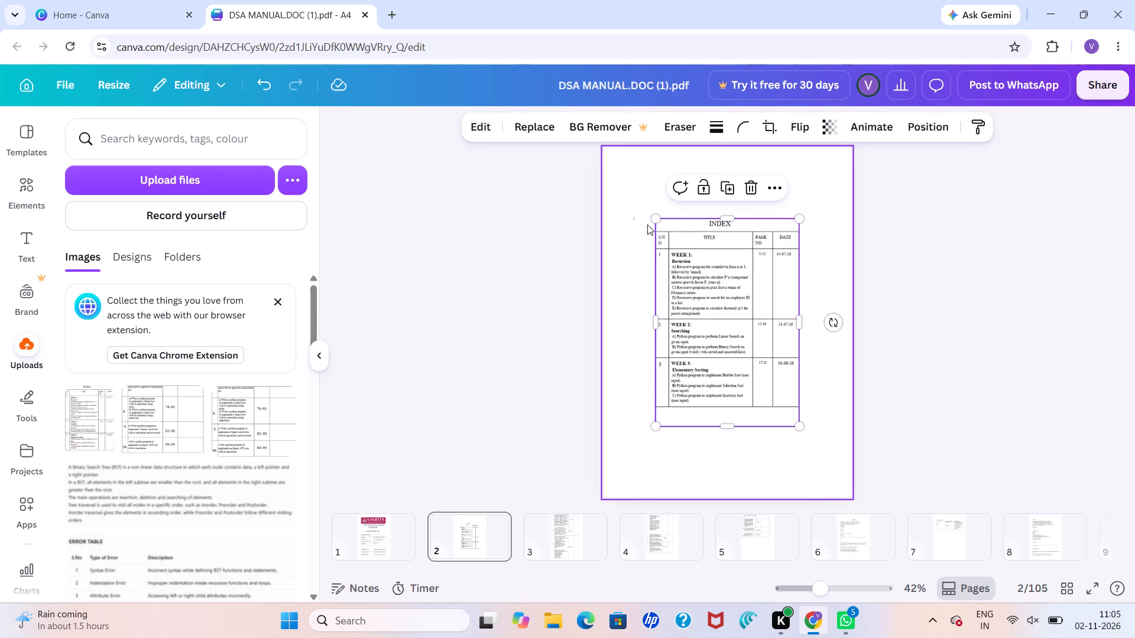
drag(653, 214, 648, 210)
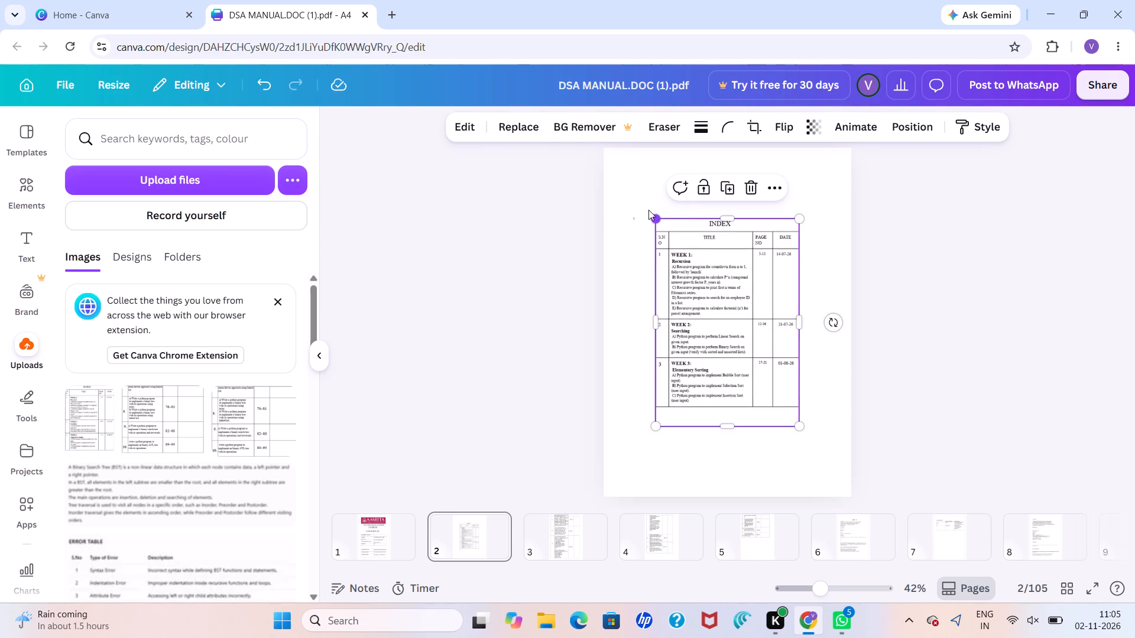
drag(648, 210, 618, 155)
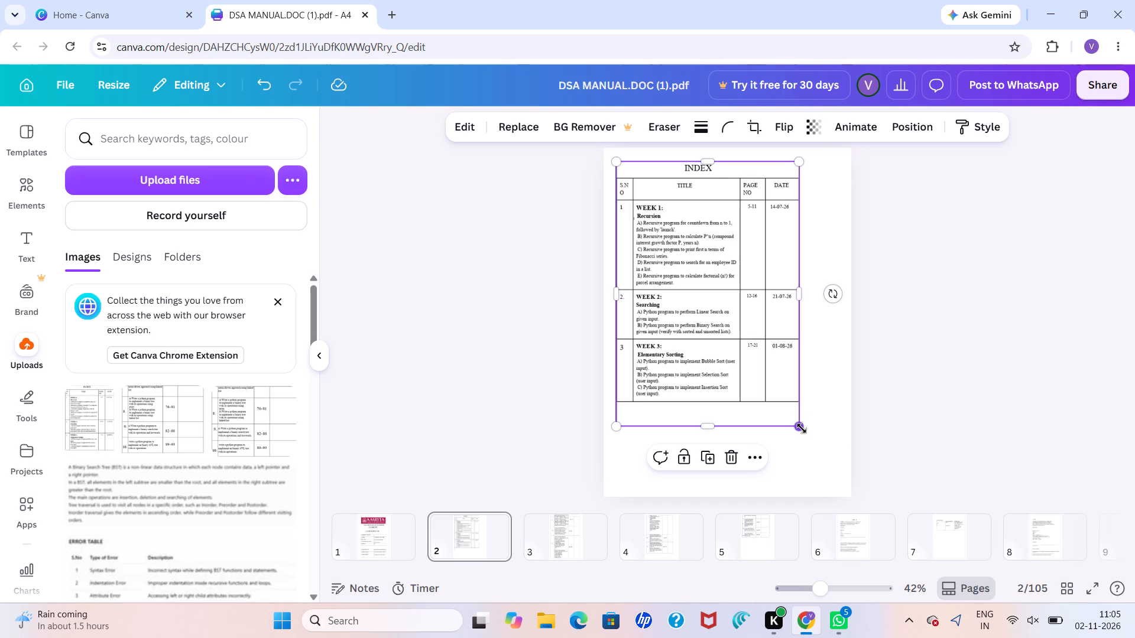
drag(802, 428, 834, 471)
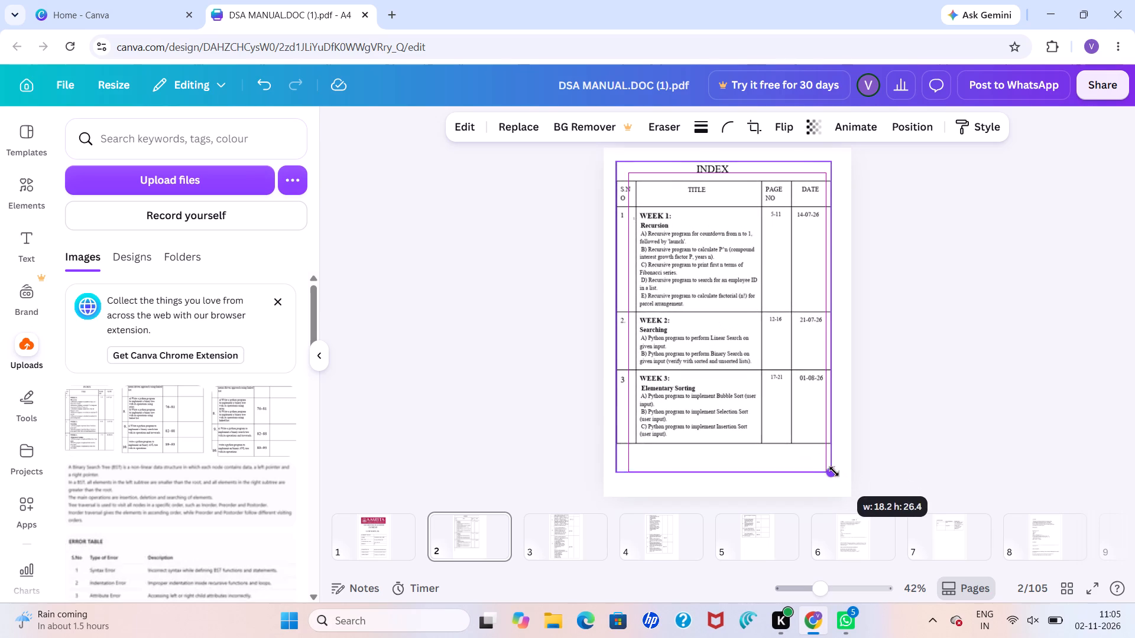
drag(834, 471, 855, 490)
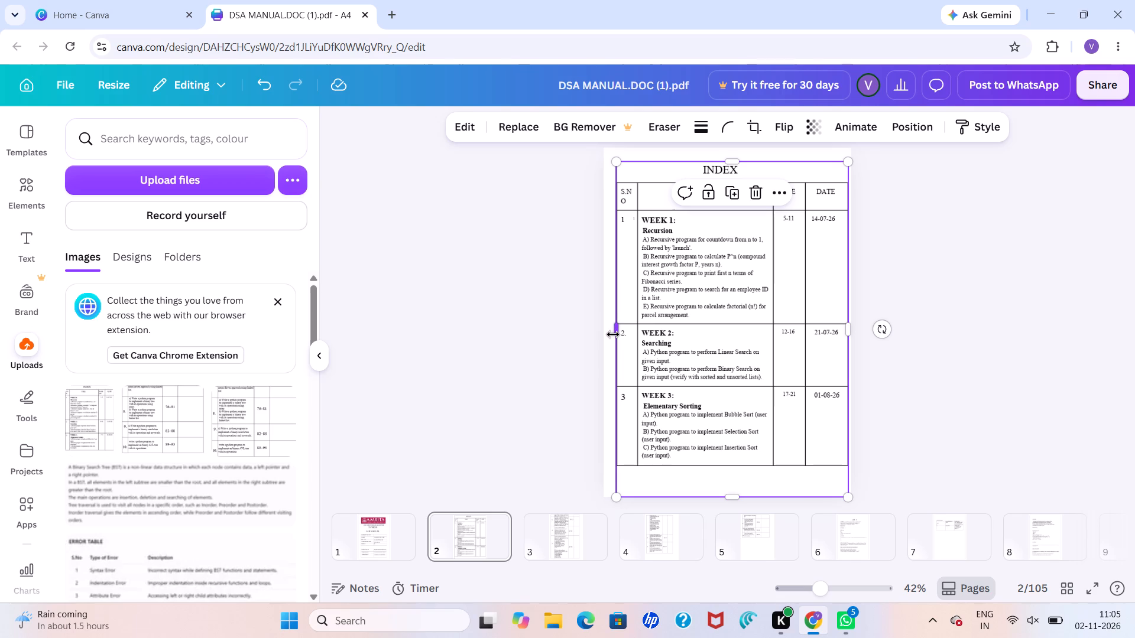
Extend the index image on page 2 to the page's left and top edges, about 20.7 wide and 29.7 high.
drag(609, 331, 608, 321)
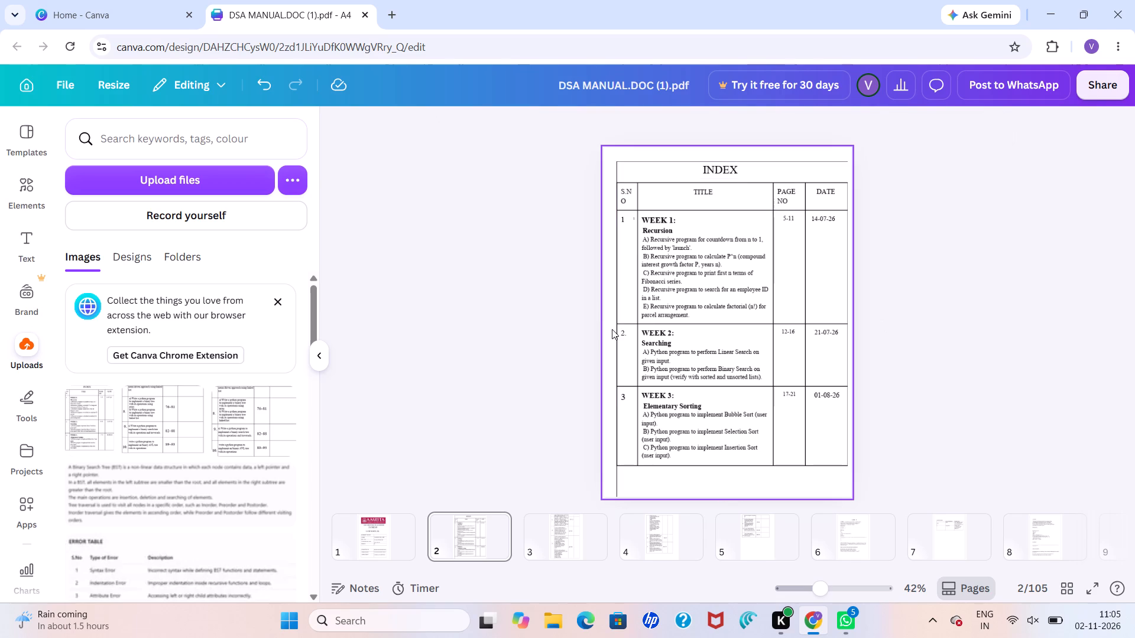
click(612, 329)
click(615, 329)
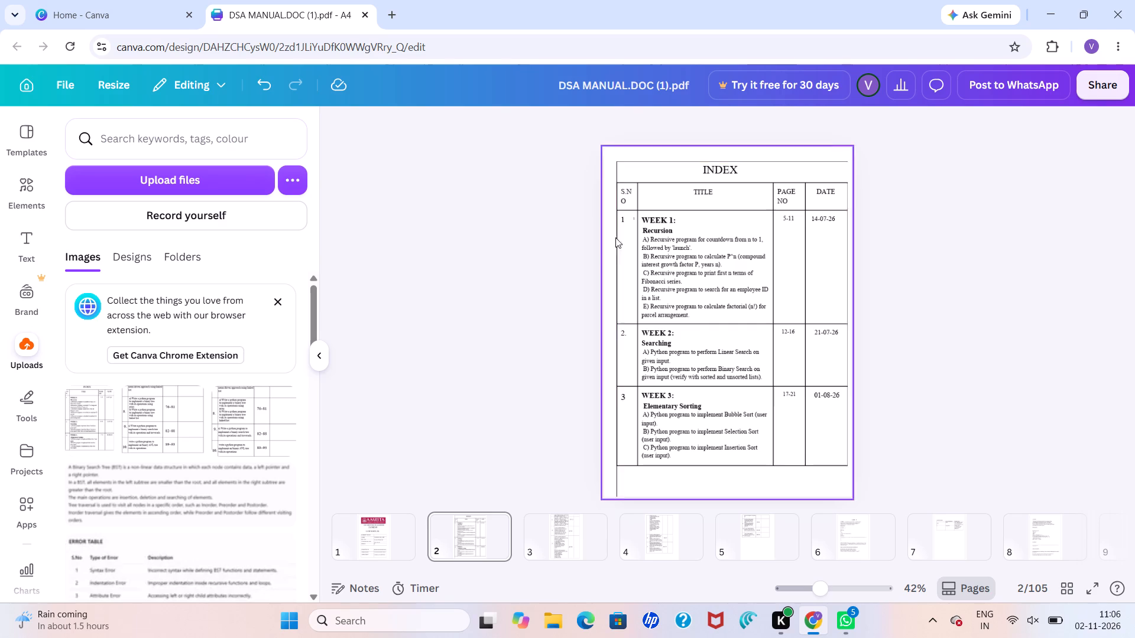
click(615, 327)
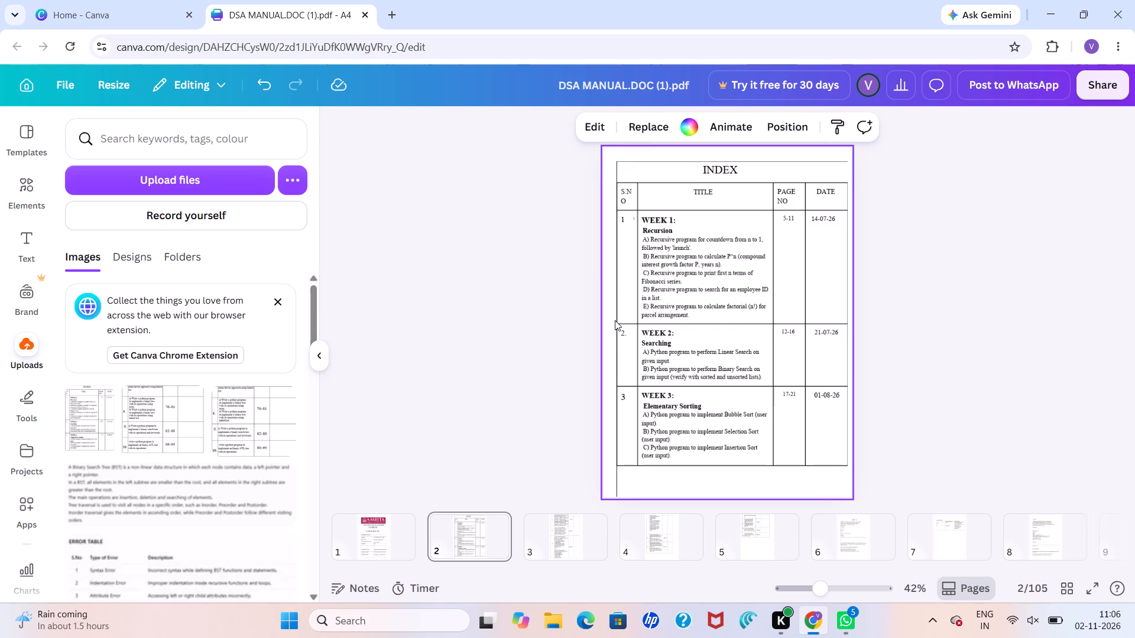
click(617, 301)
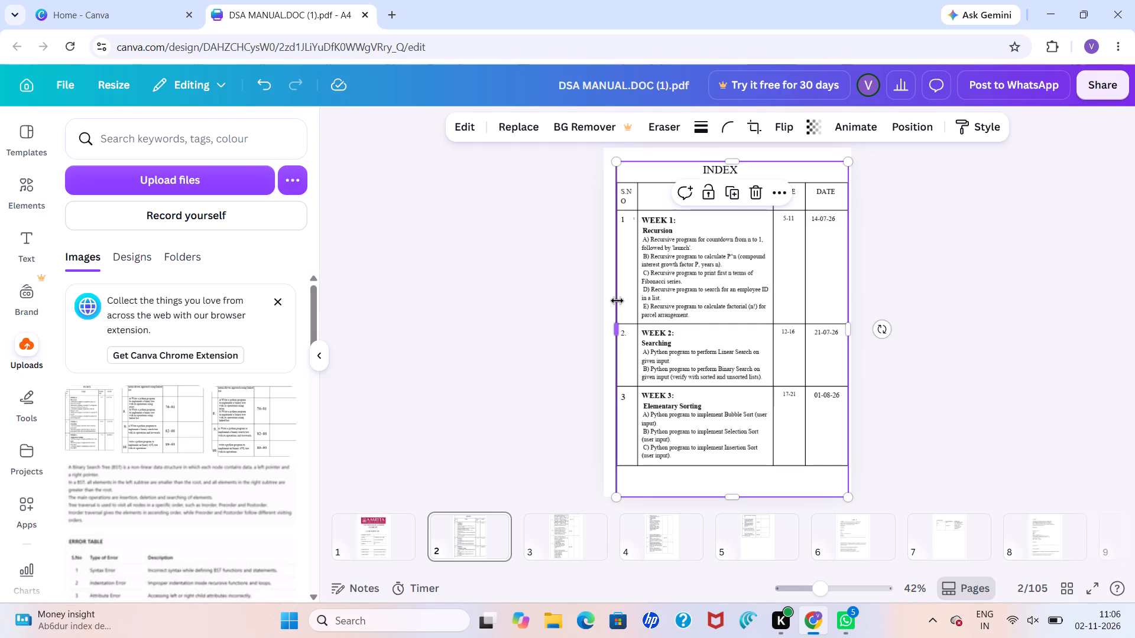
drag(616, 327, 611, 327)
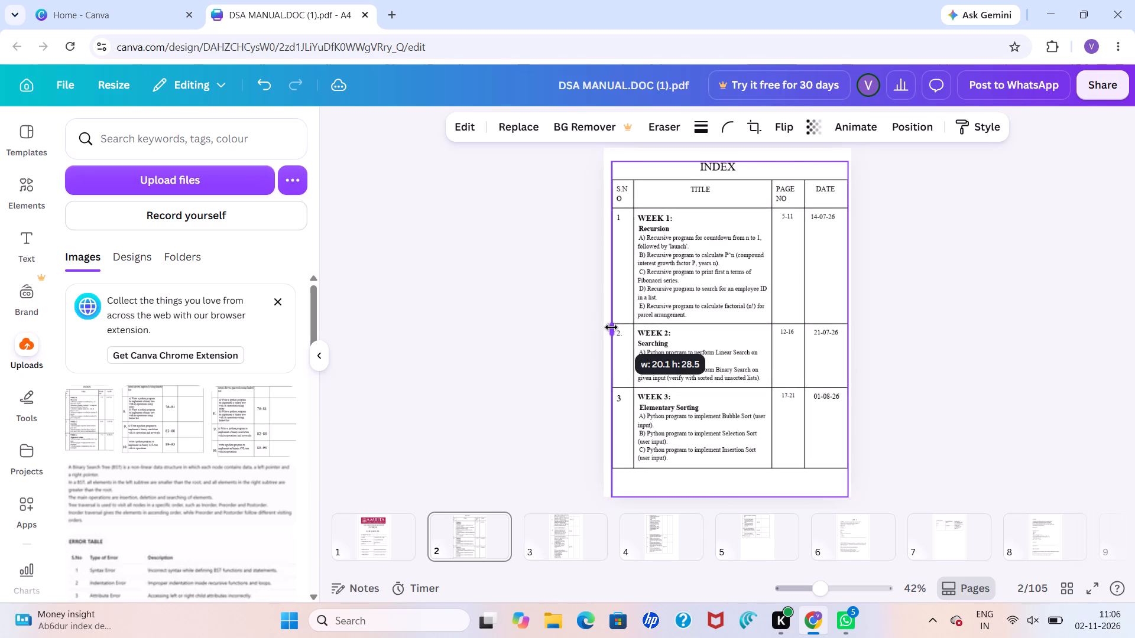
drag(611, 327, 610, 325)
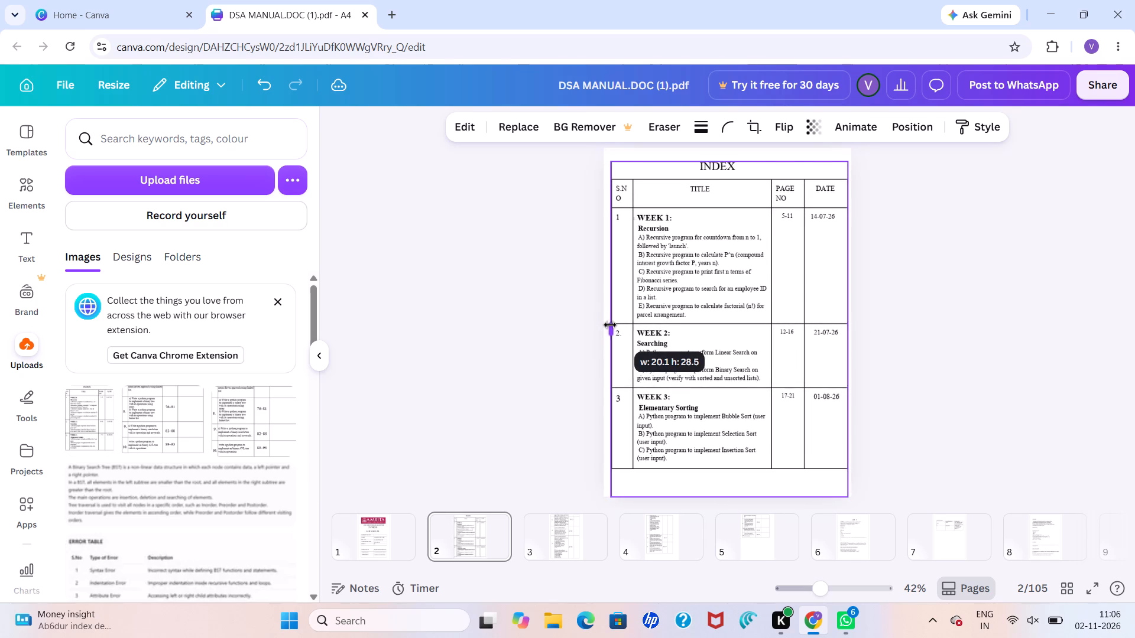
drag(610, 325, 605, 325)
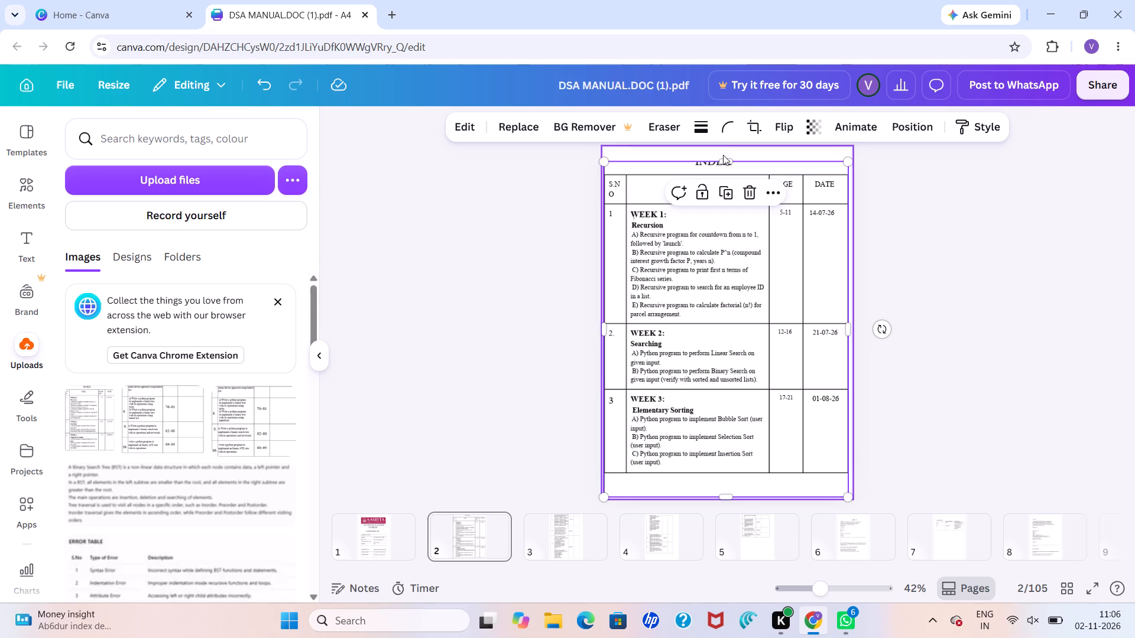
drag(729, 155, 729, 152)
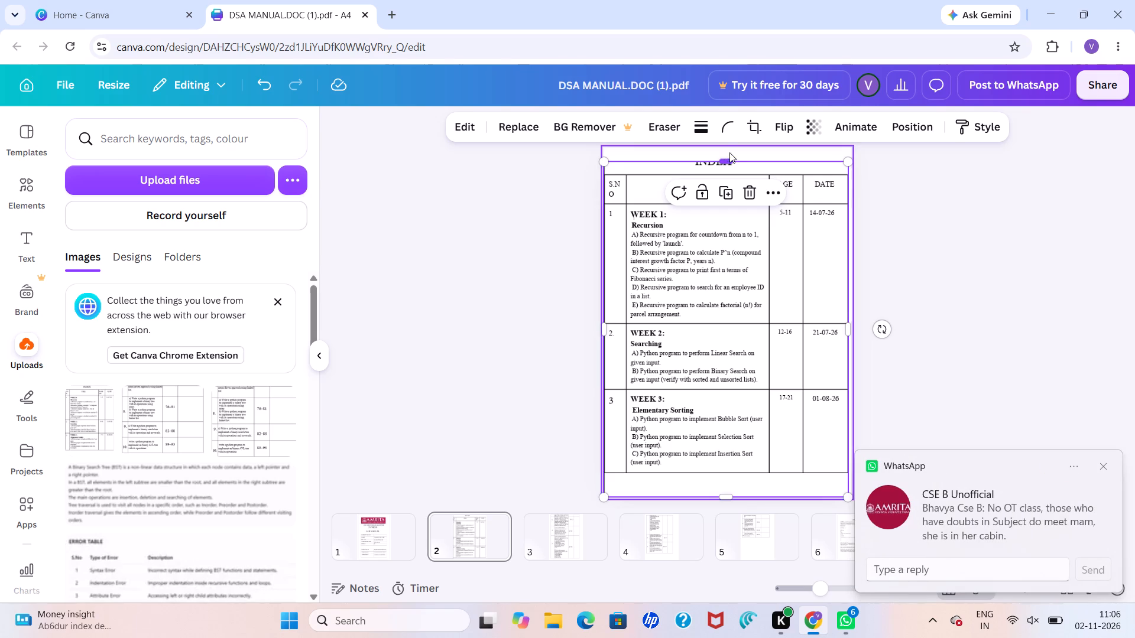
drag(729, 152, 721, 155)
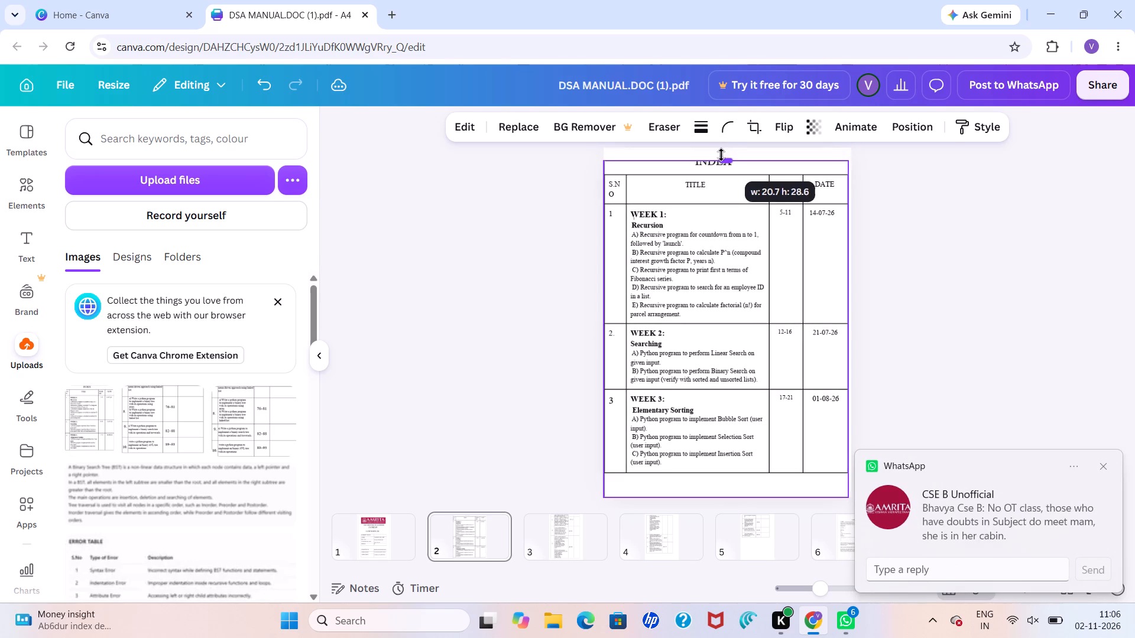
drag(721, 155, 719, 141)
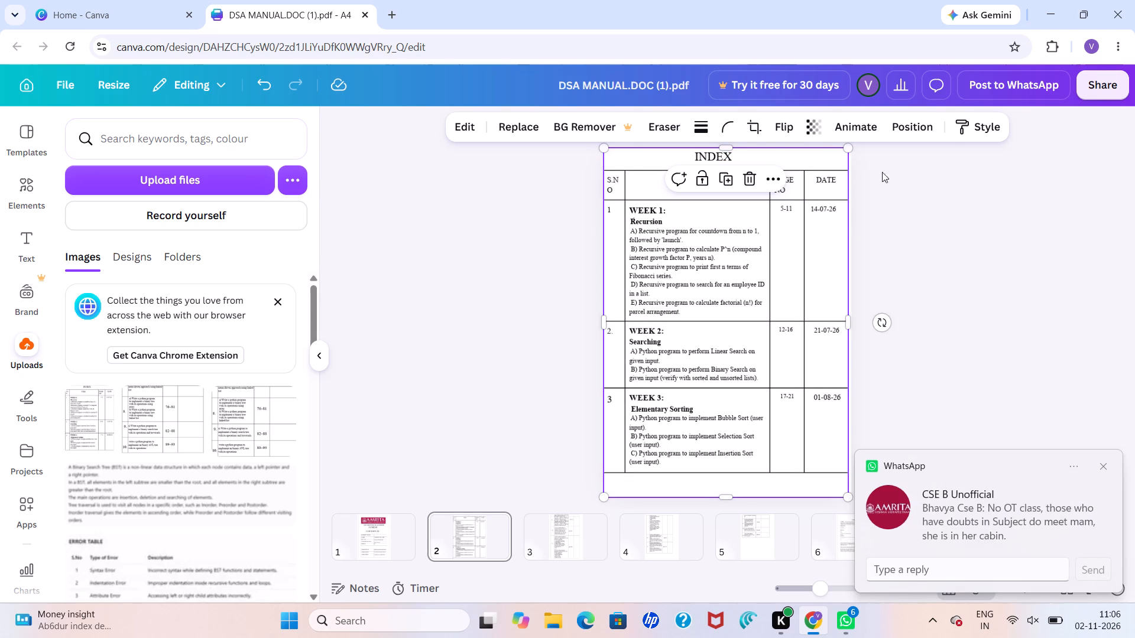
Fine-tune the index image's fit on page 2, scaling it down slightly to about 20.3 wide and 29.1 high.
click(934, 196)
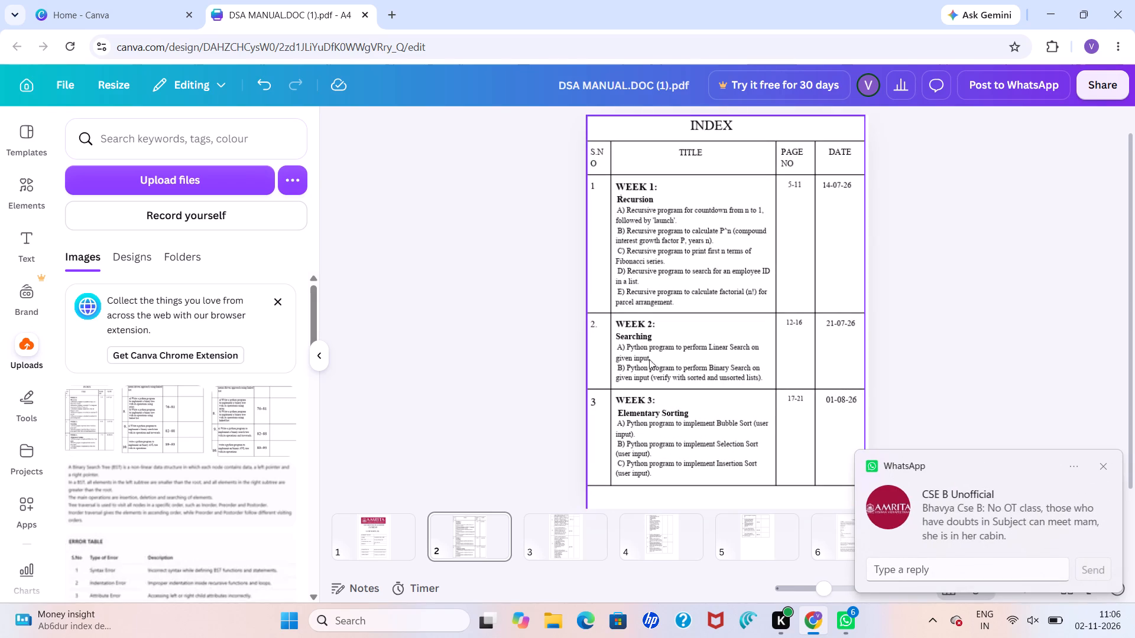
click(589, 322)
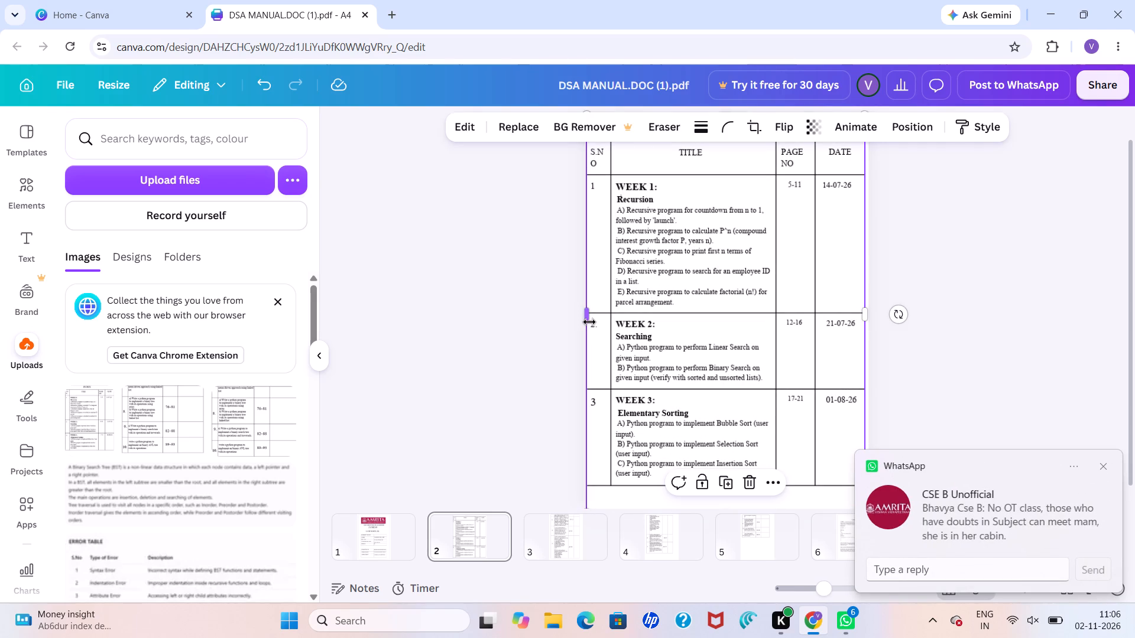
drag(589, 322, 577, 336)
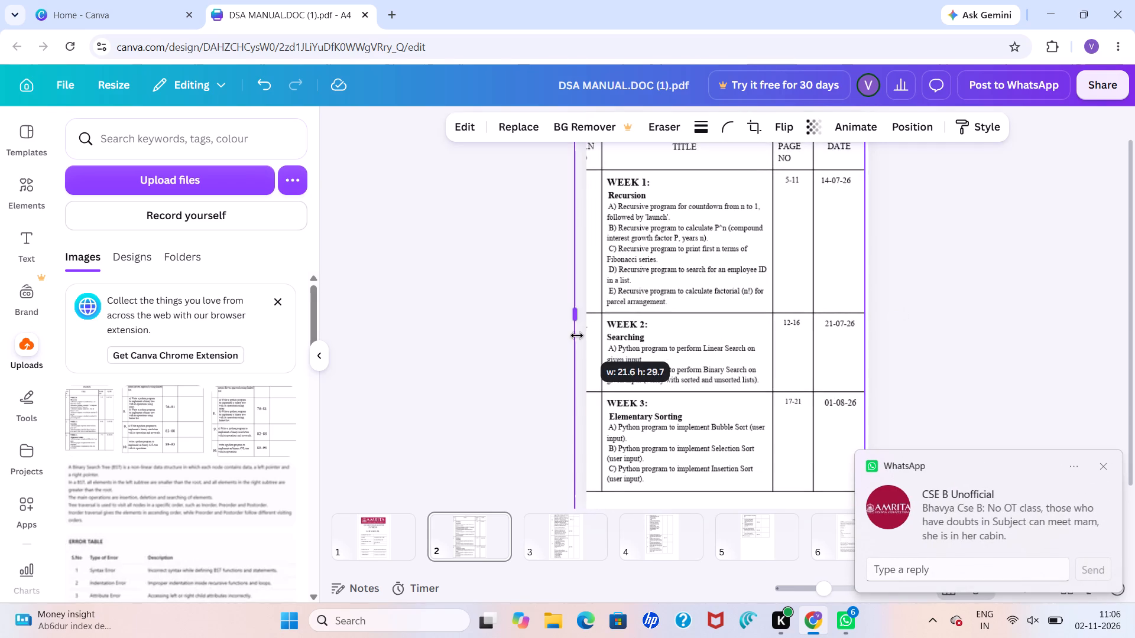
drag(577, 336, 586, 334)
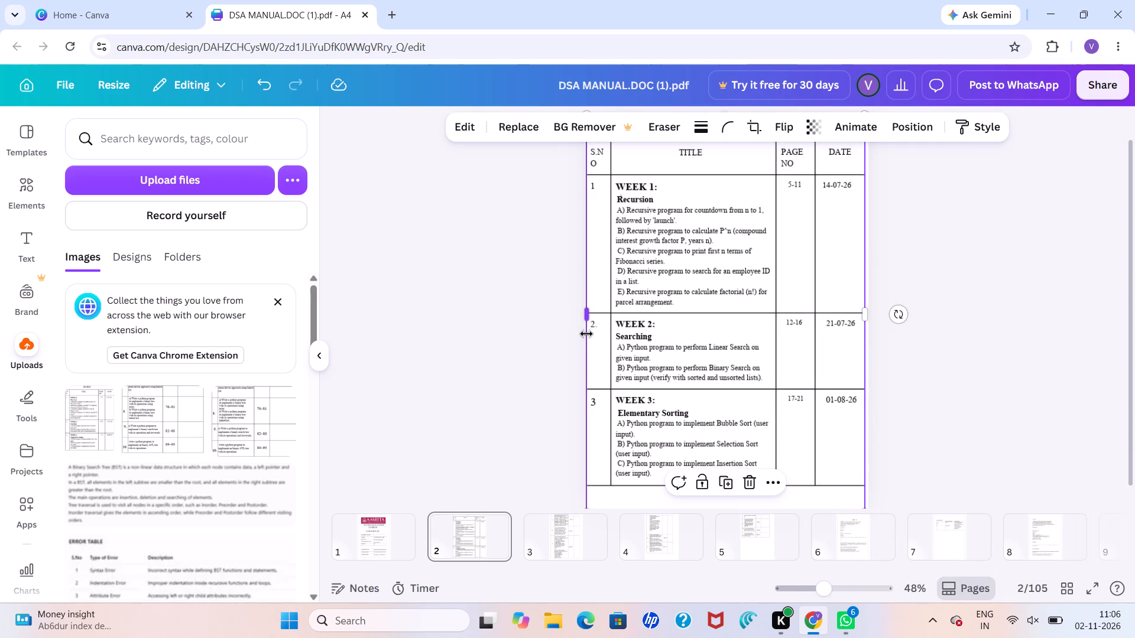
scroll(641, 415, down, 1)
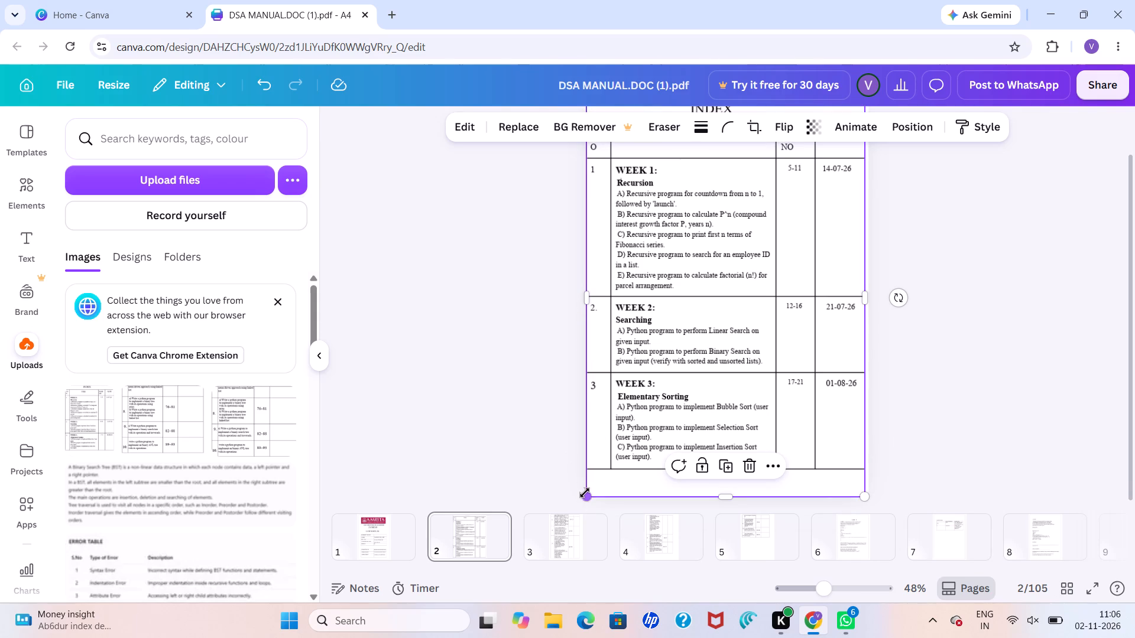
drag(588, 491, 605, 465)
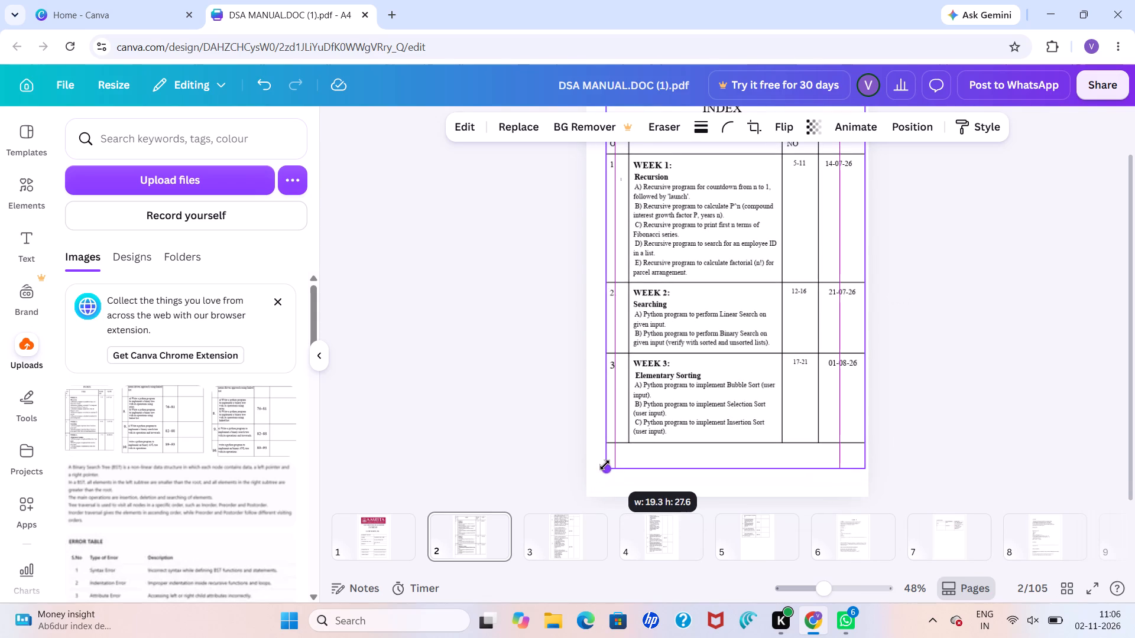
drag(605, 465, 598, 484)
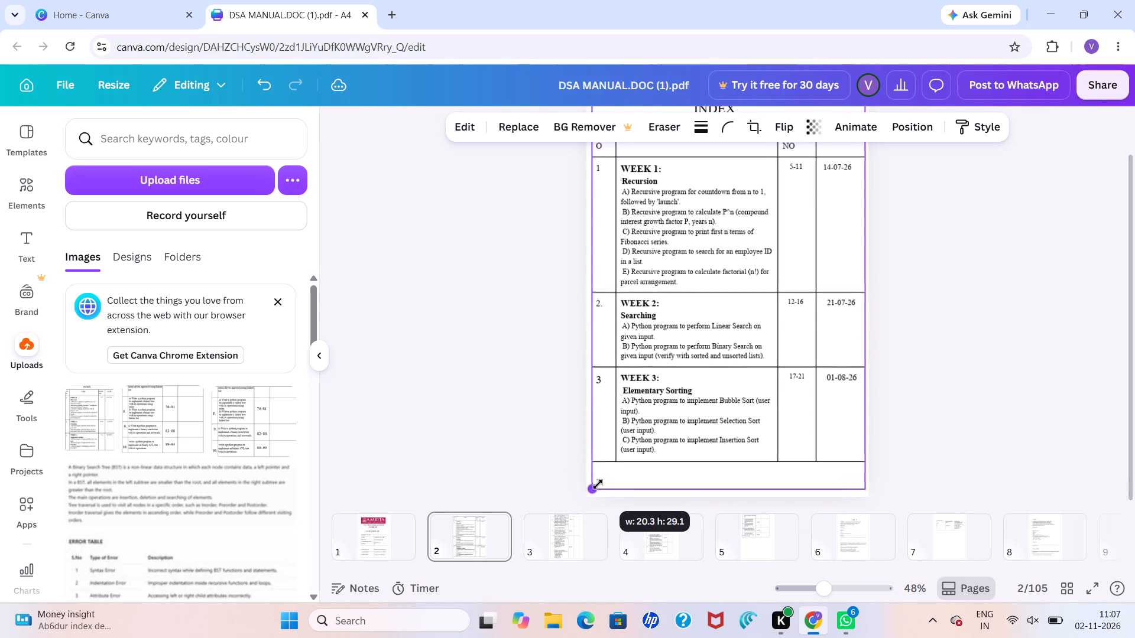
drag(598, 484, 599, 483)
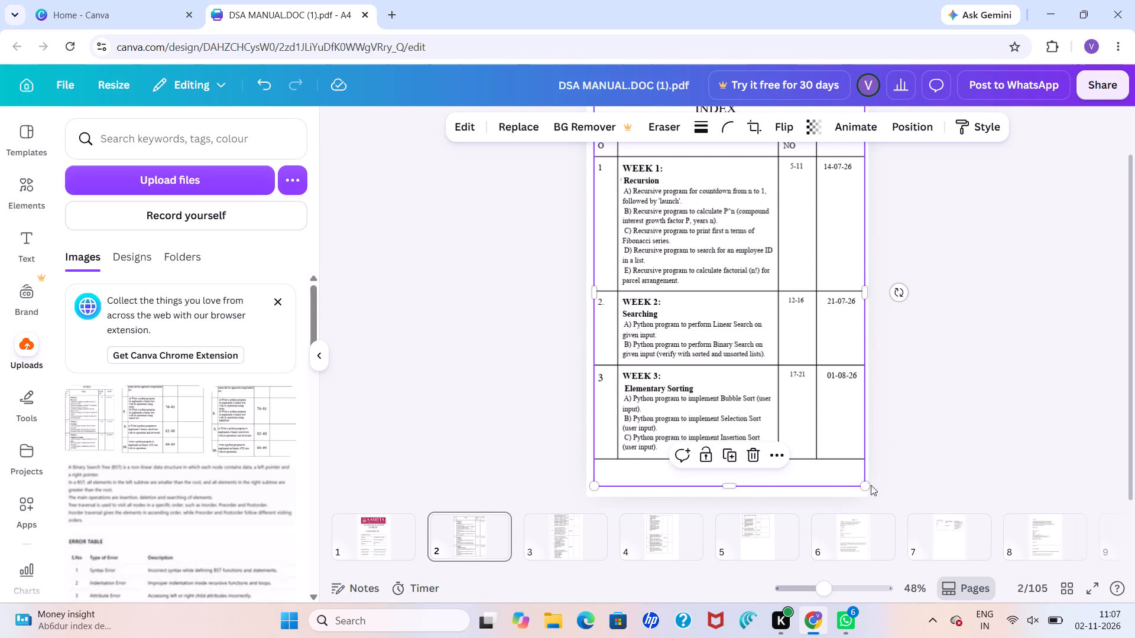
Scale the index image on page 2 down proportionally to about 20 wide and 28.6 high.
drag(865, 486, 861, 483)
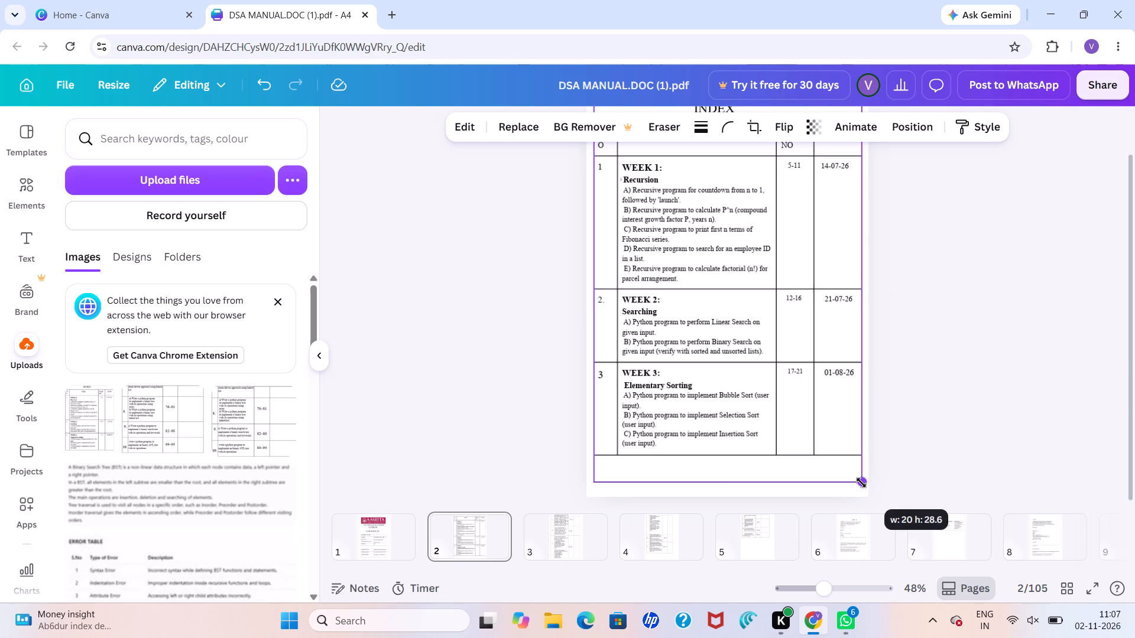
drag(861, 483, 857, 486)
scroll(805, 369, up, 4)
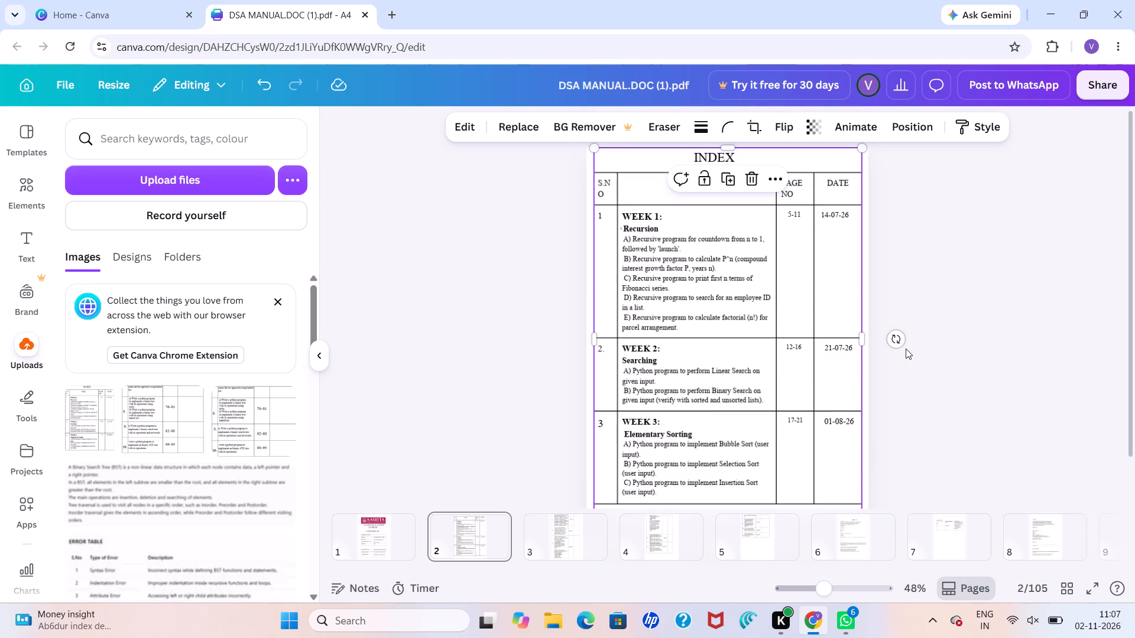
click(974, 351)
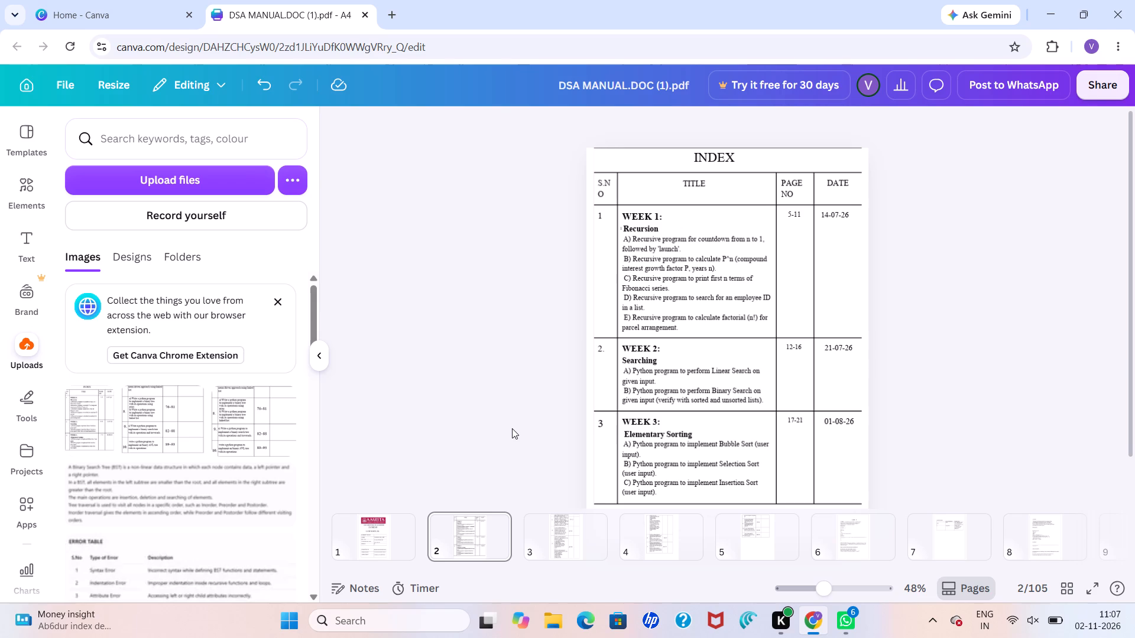
Delete the index image from page 2.
click(638, 302)
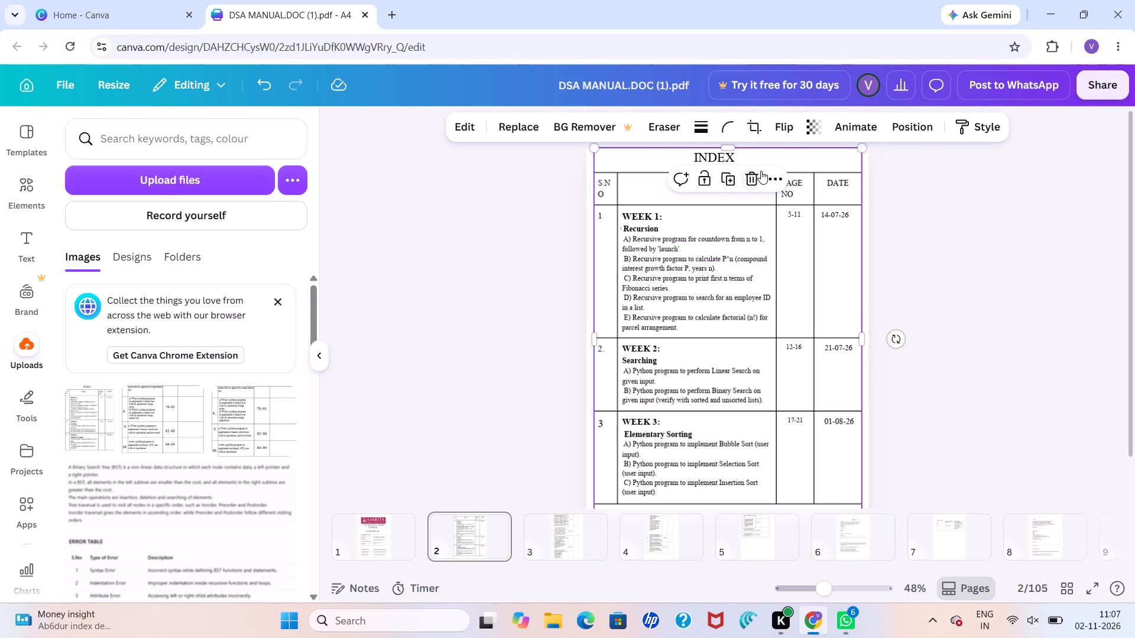
click(753, 174)
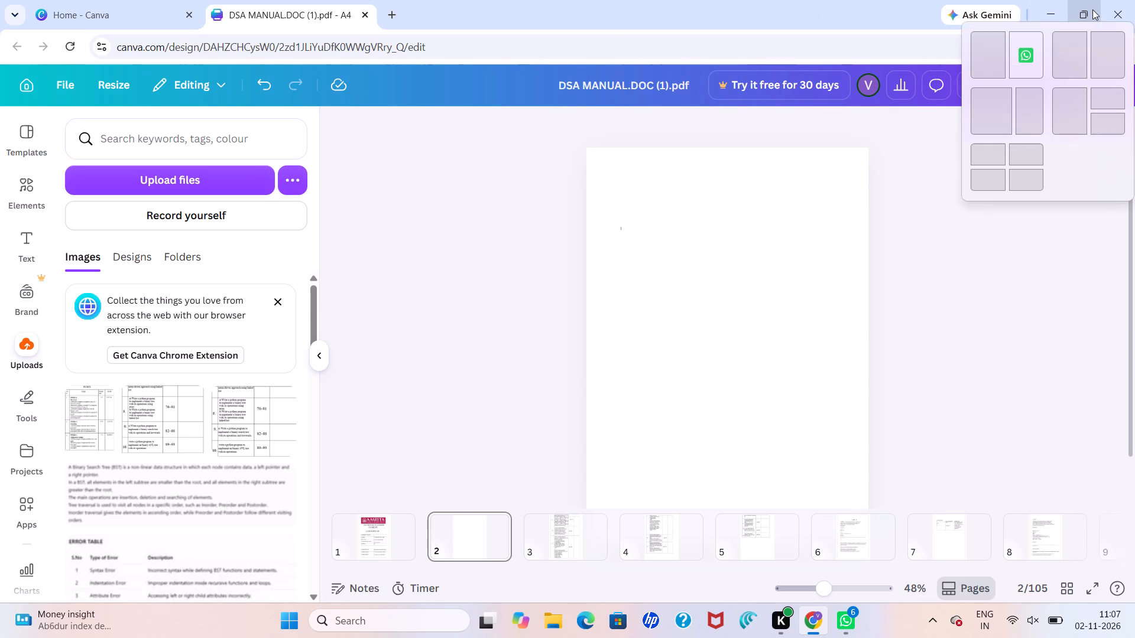
click(1000, 41)
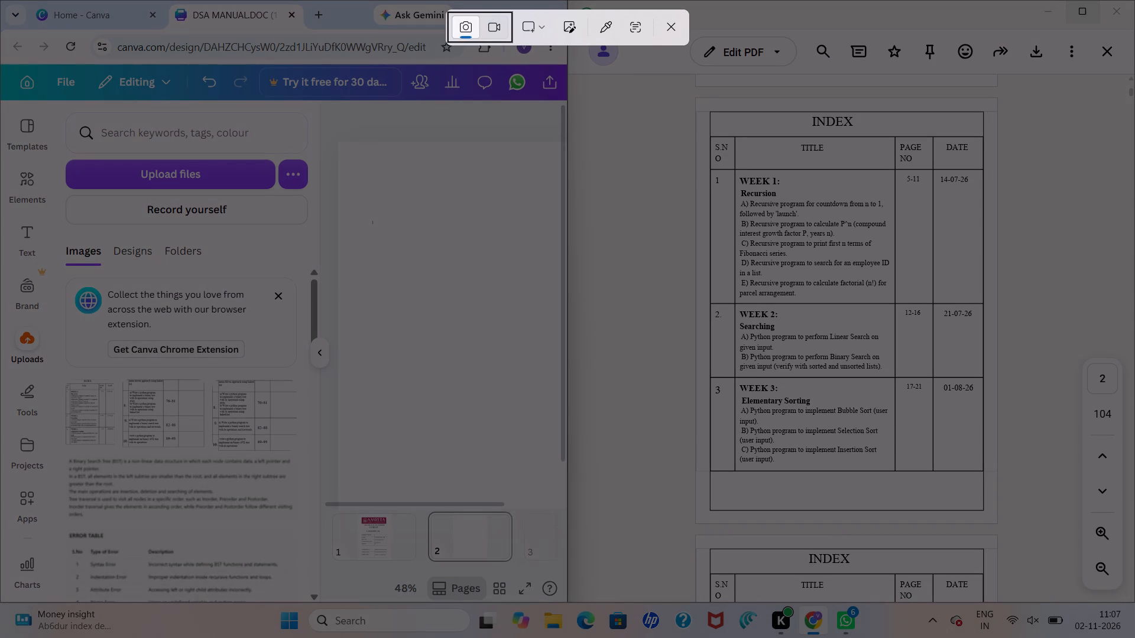
drag(700, 101, 936, 474)
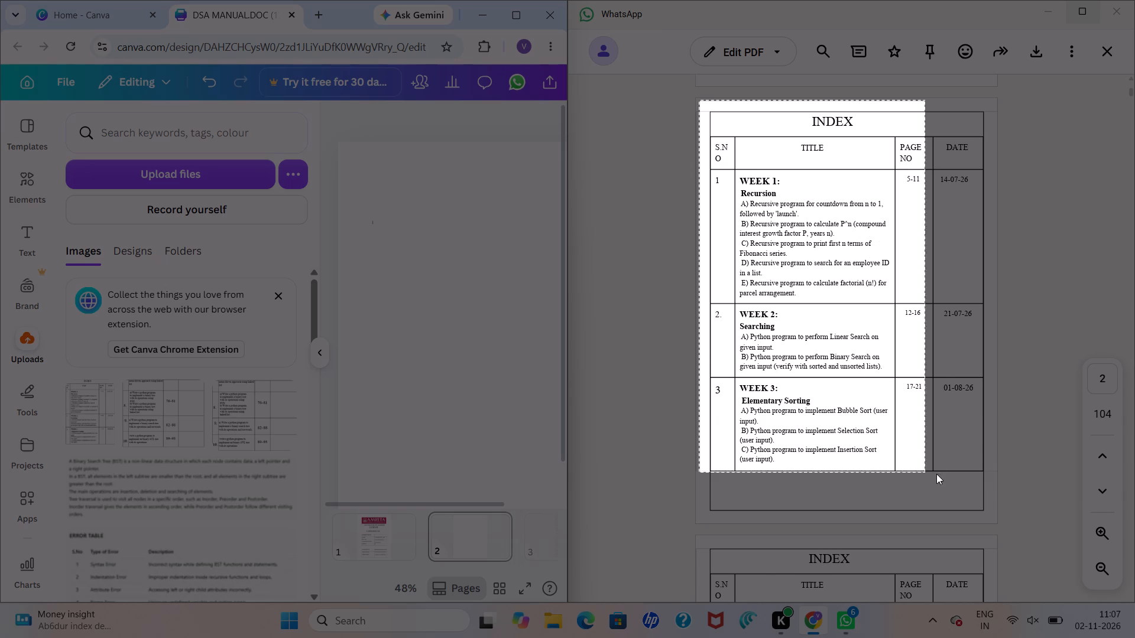
drag(936, 474, 995, 519)
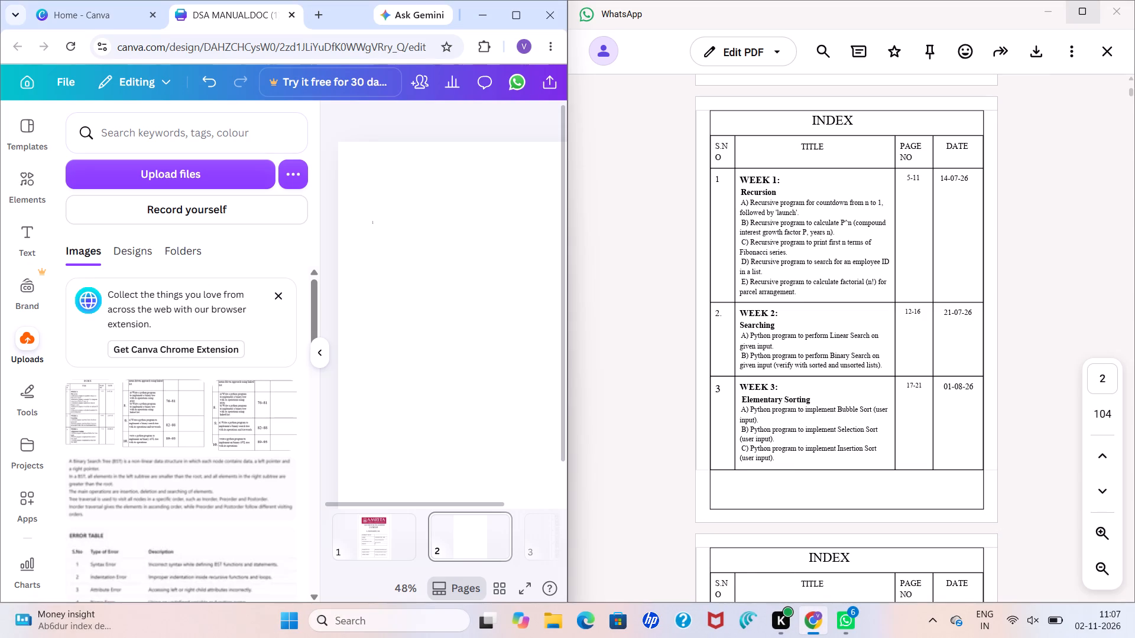
click(1104, 491)
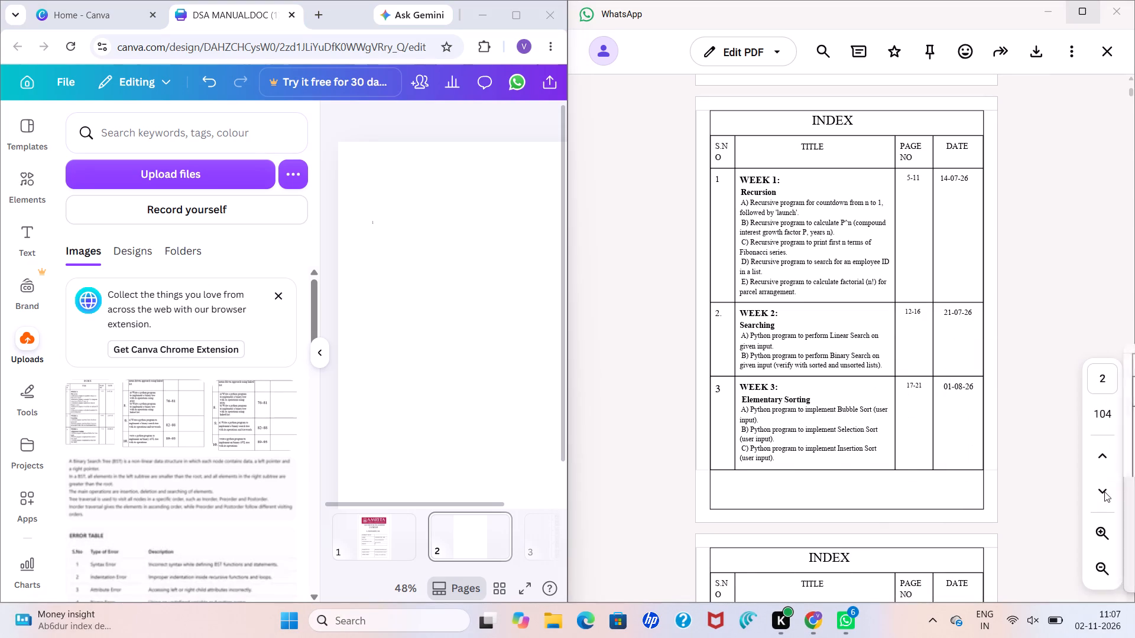
click(513, 20)
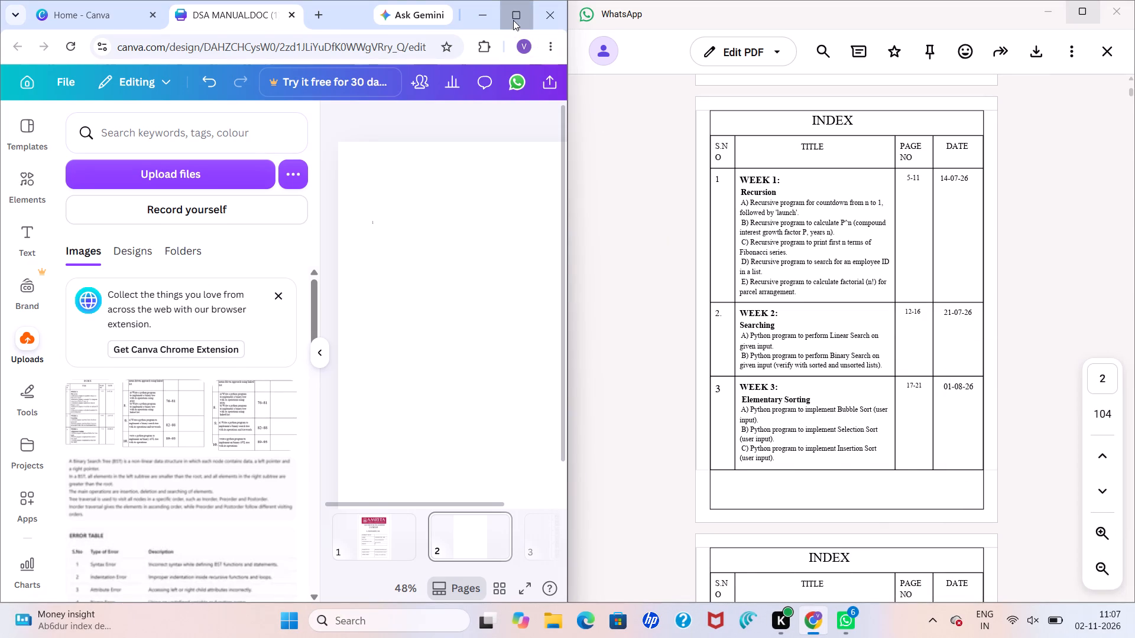
click(241, 172)
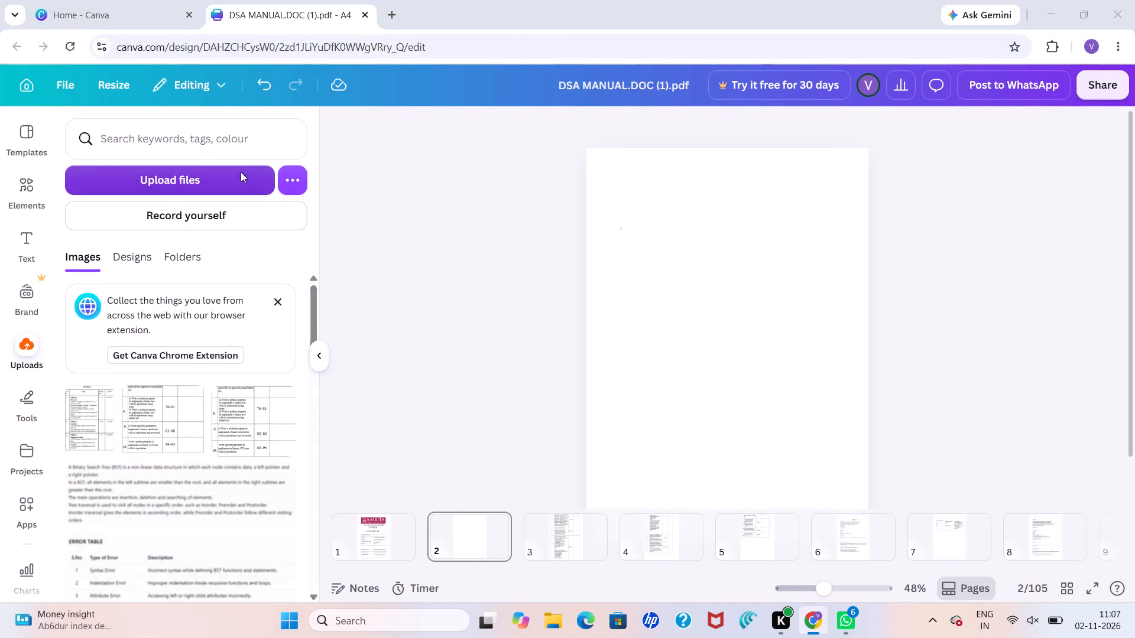
scroll(241, 172, down, 20)
scroll(241, 172, down, 20)
scroll(241, 172, down, 20)
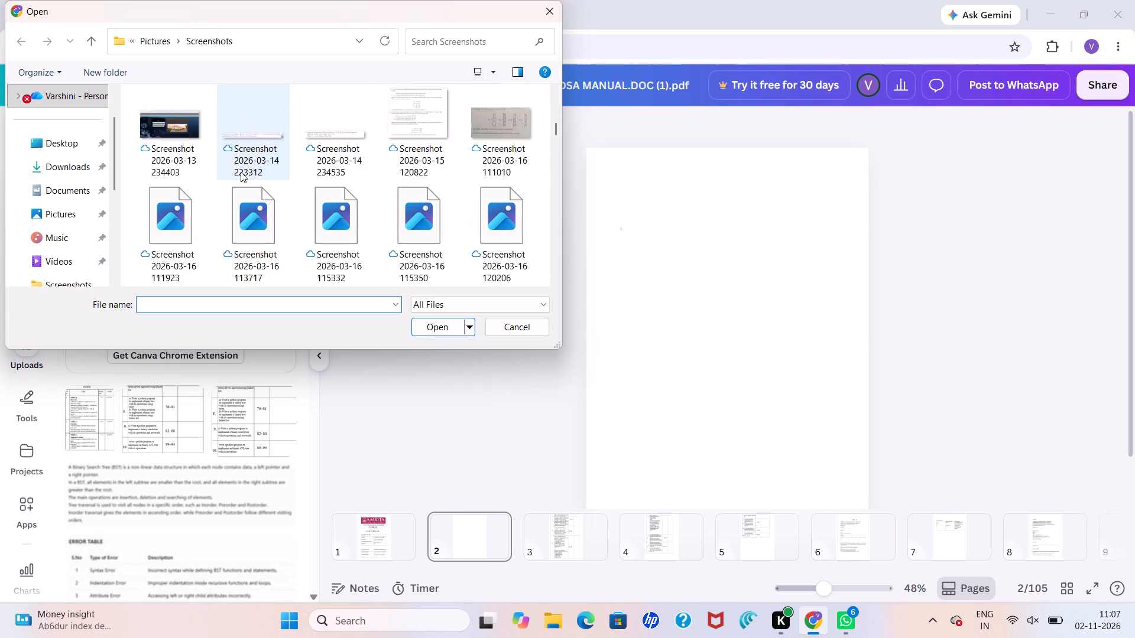
scroll(241, 172, down, 20)
scroll(241, 172, down, 20)
scroll(241, 172, down, 20)
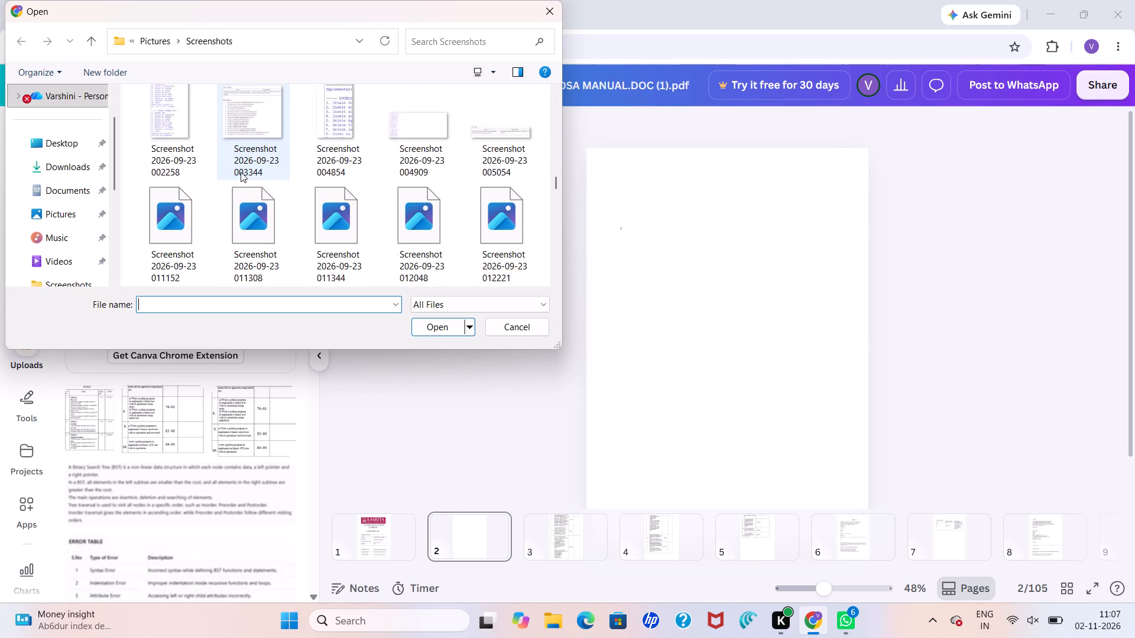
scroll(241, 172, down, 20)
scroll(241, 172, down, 20)
scroll(241, 172, down, 20)
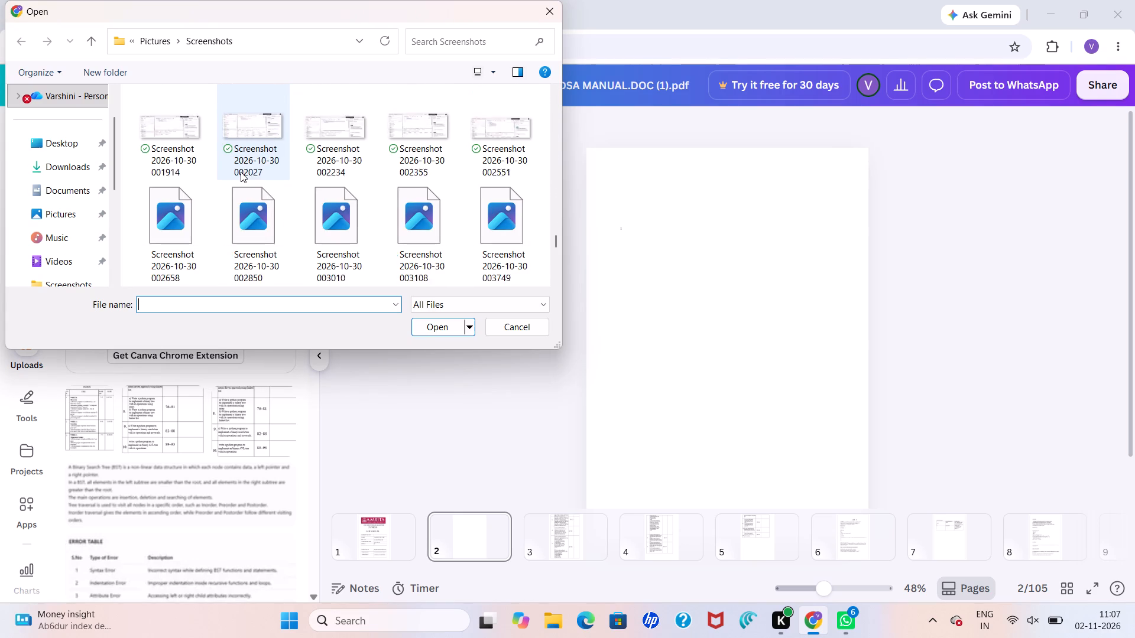
scroll(241, 172, down, 20)
scroll(241, 172, down, 20)
scroll(241, 172, down, 20)
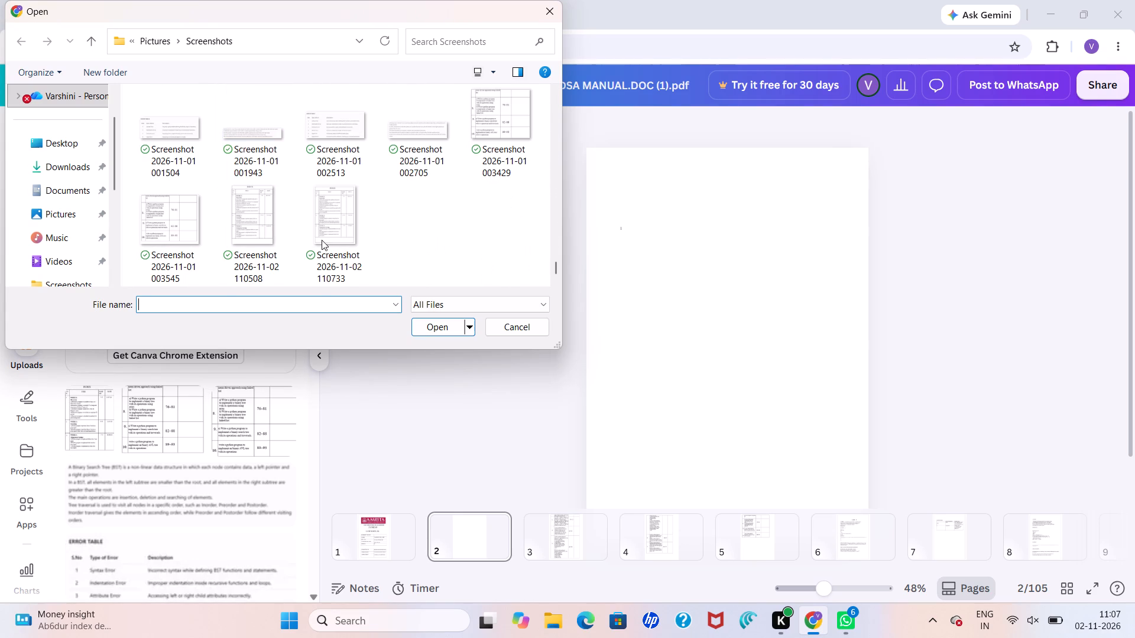
double_click(332, 235)
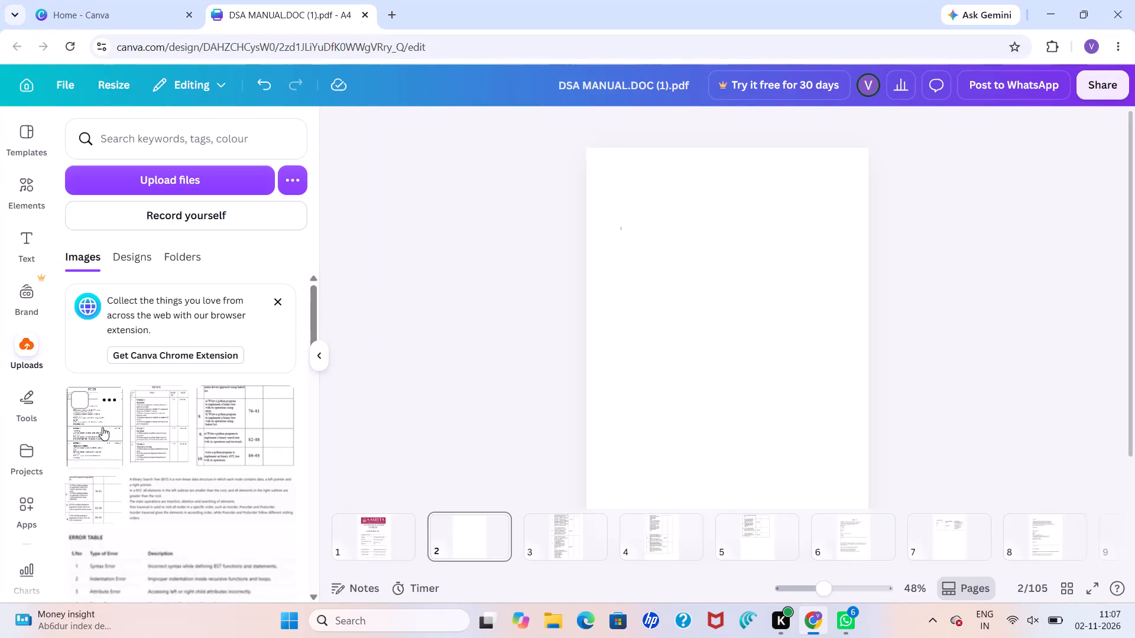
Place the newer uploaded INDEX screenshot, with the full table border and weeks 1 to 3, on the emptied page 2.
click(102, 427)
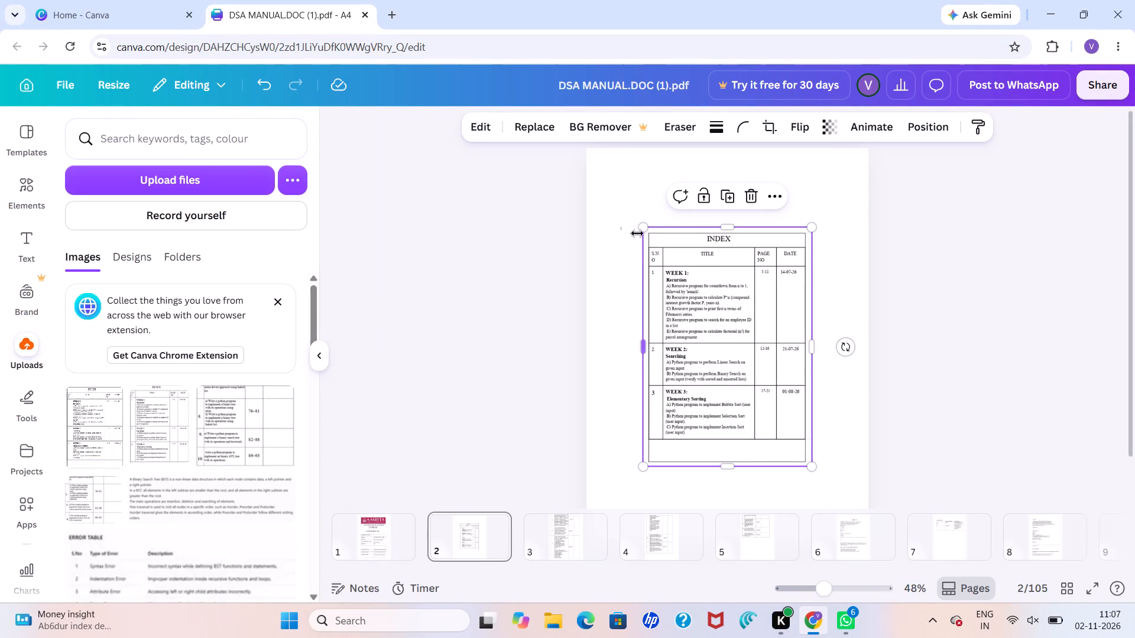
Enlarge and widen the new index image on page 2 to about 19.7 wide so it nearly spans the page width.
drag(639, 230, 638, 222)
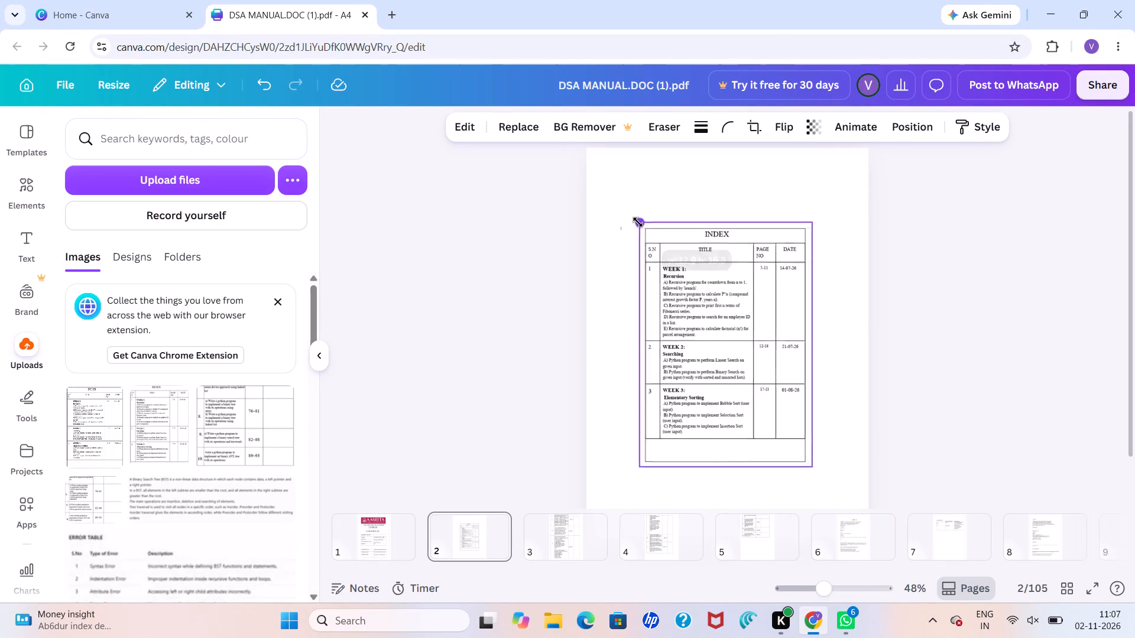
drag(638, 222, 583, 165)
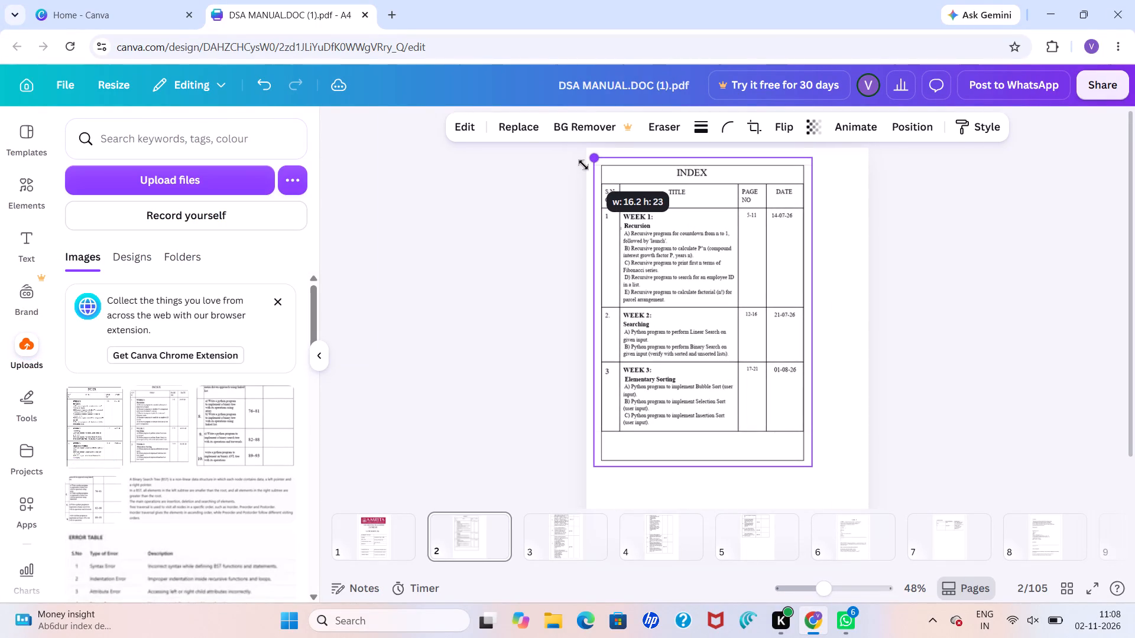
drag(583, 165, 585, 165)
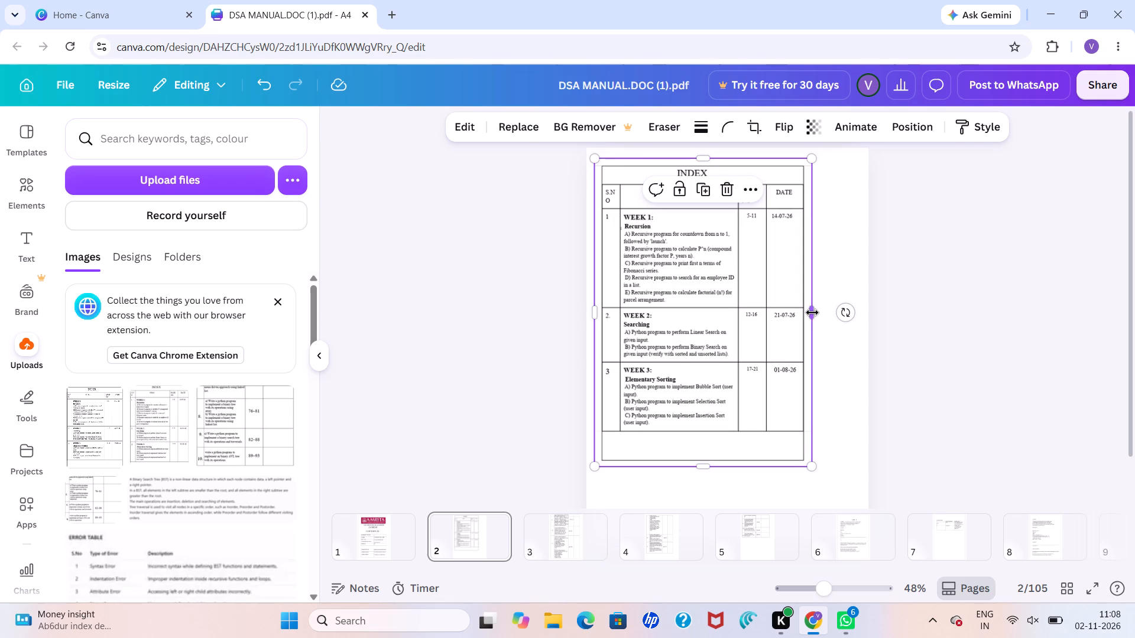
drag(812, 310, 845, 324)
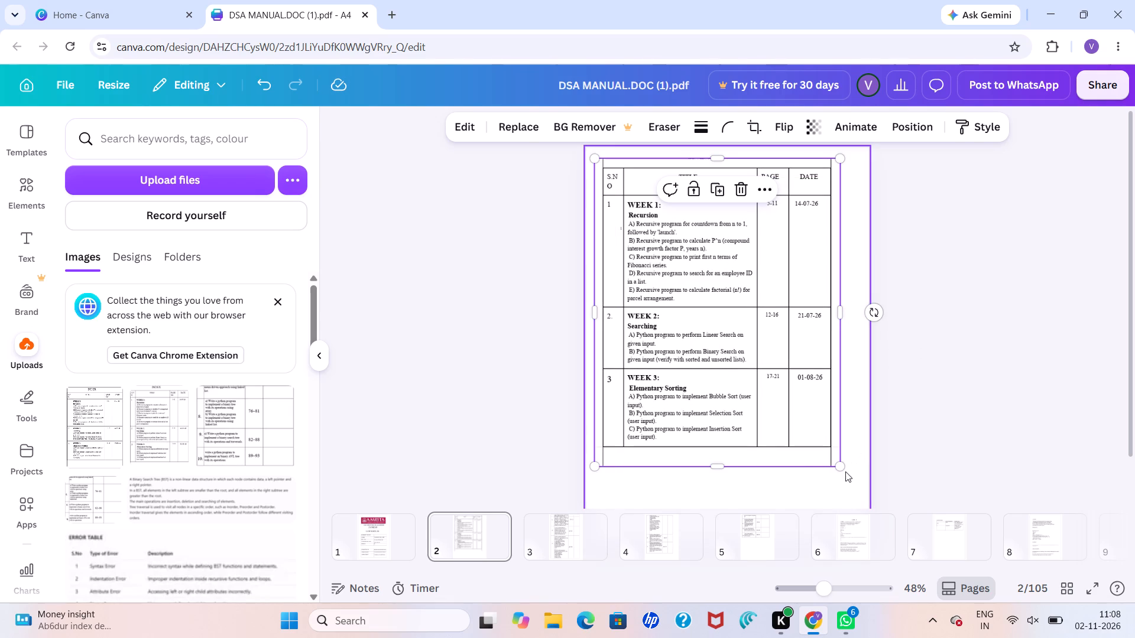
drag(842, 467, 850, 492)
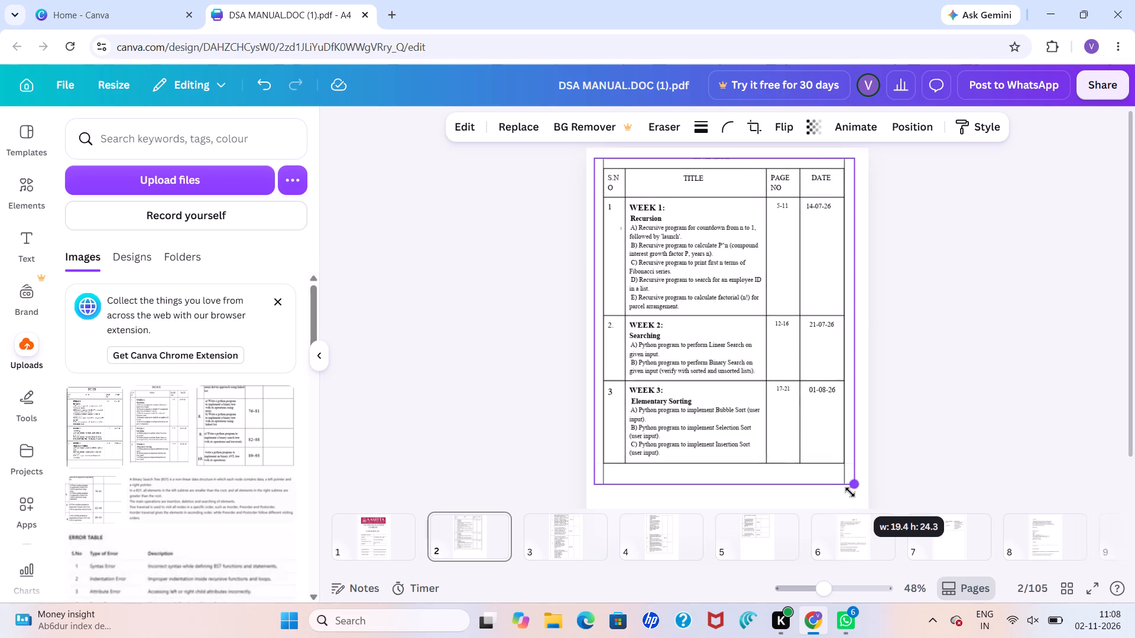
drag(850, 492, 850, 499)
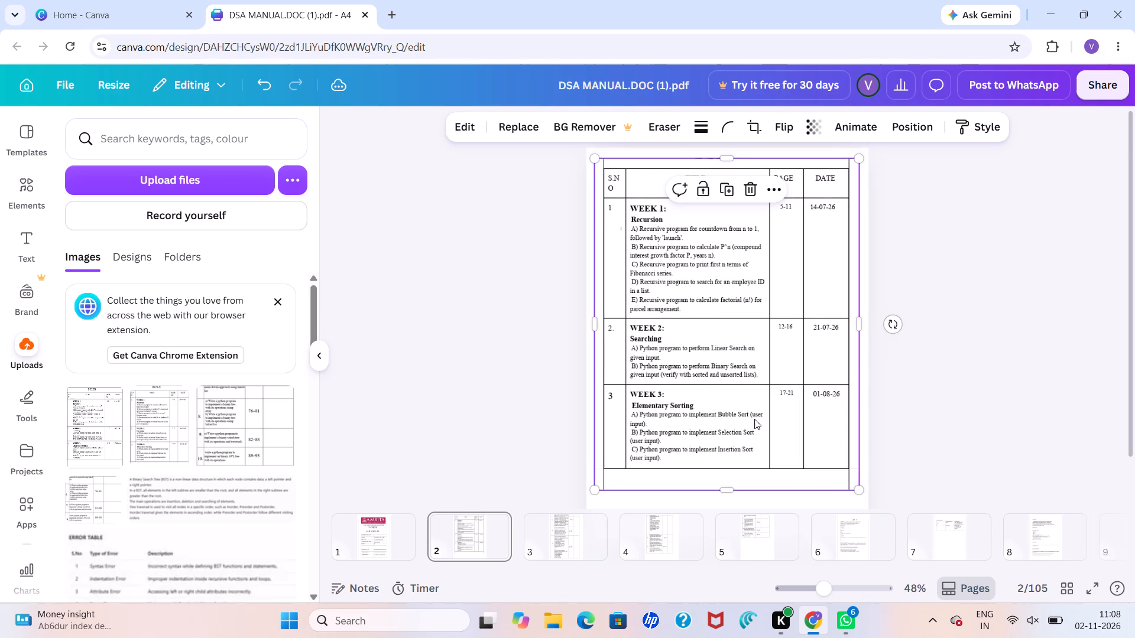
Centre the index image horizontally on page 2 and extend its bottom edge close to the bottom of the page.
scroll(754, 419, down, 1)
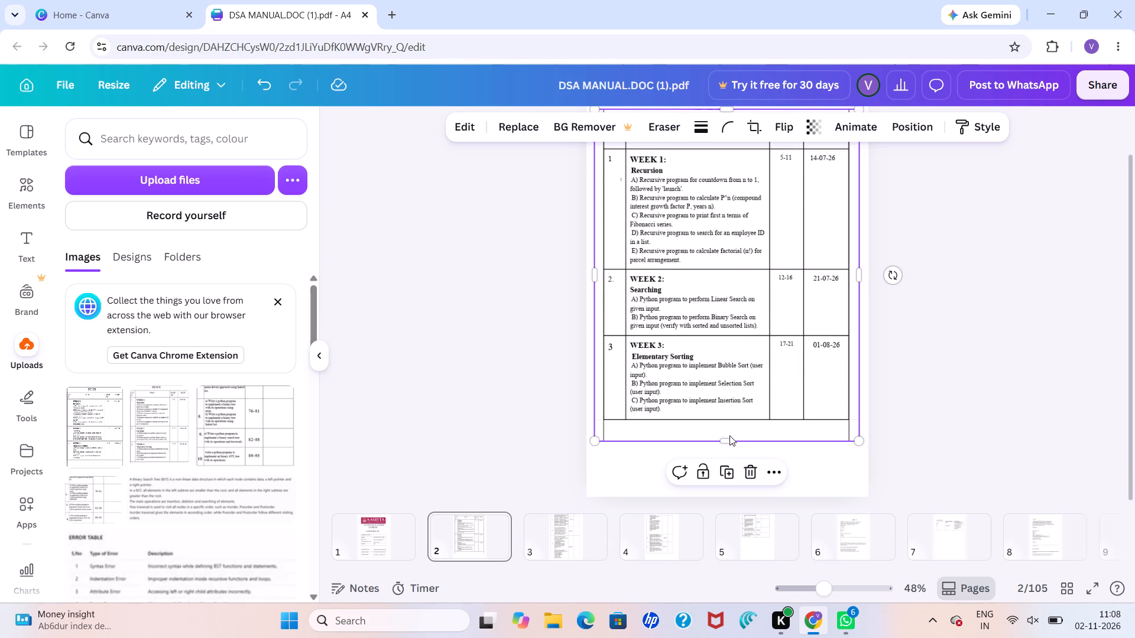
drag(728, 433, 737, 442)
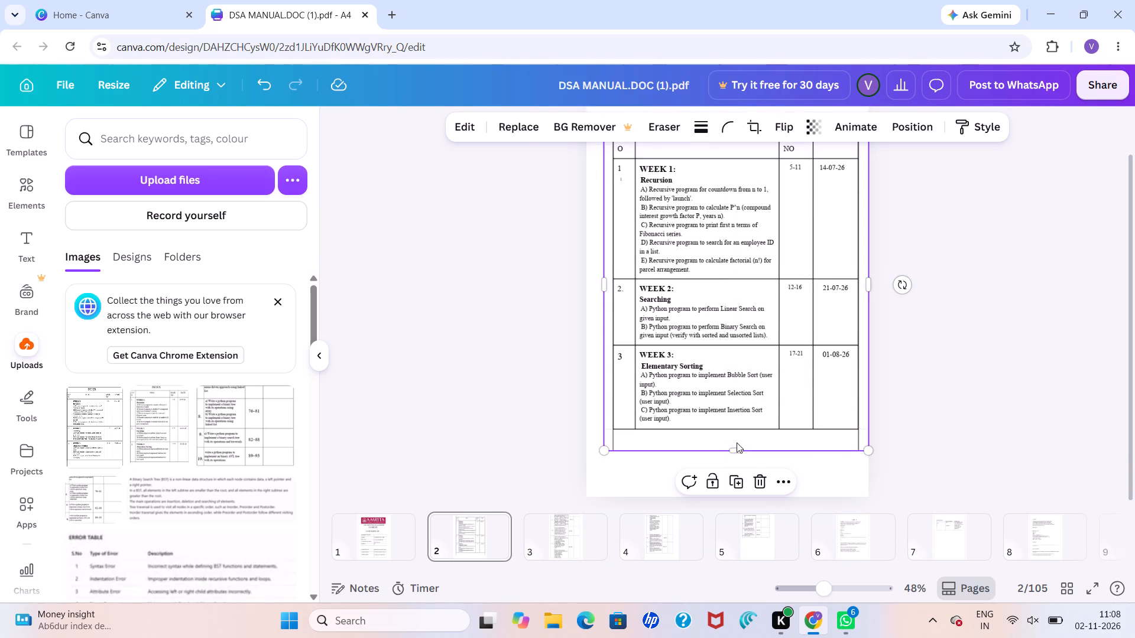
drag(724, 373, 712, 372)
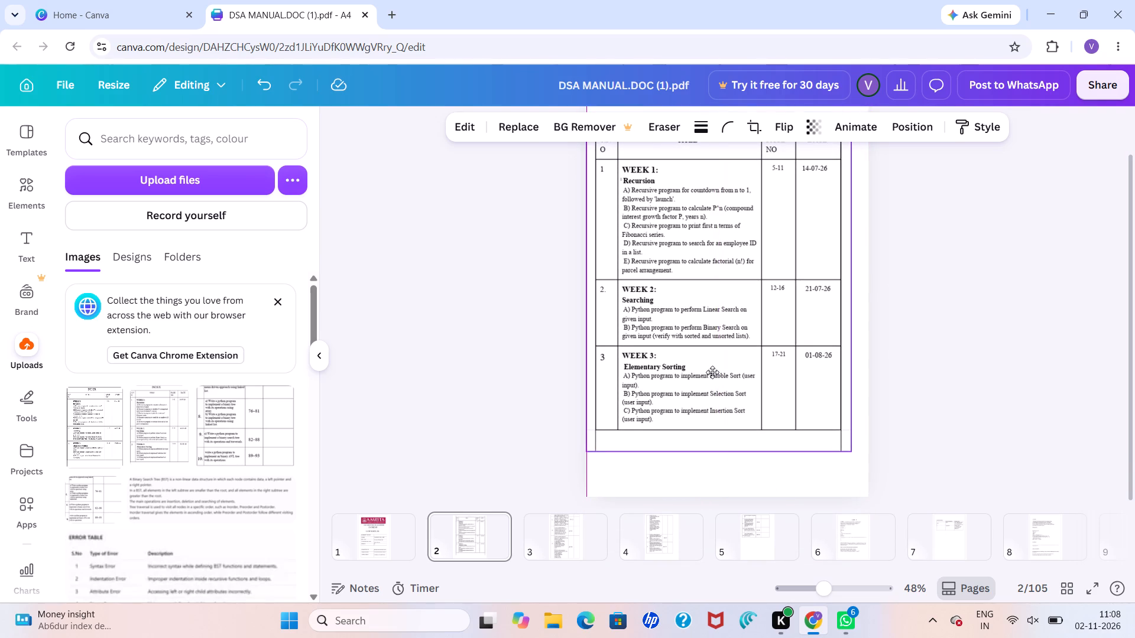
drag(712, 372, 718, 373)
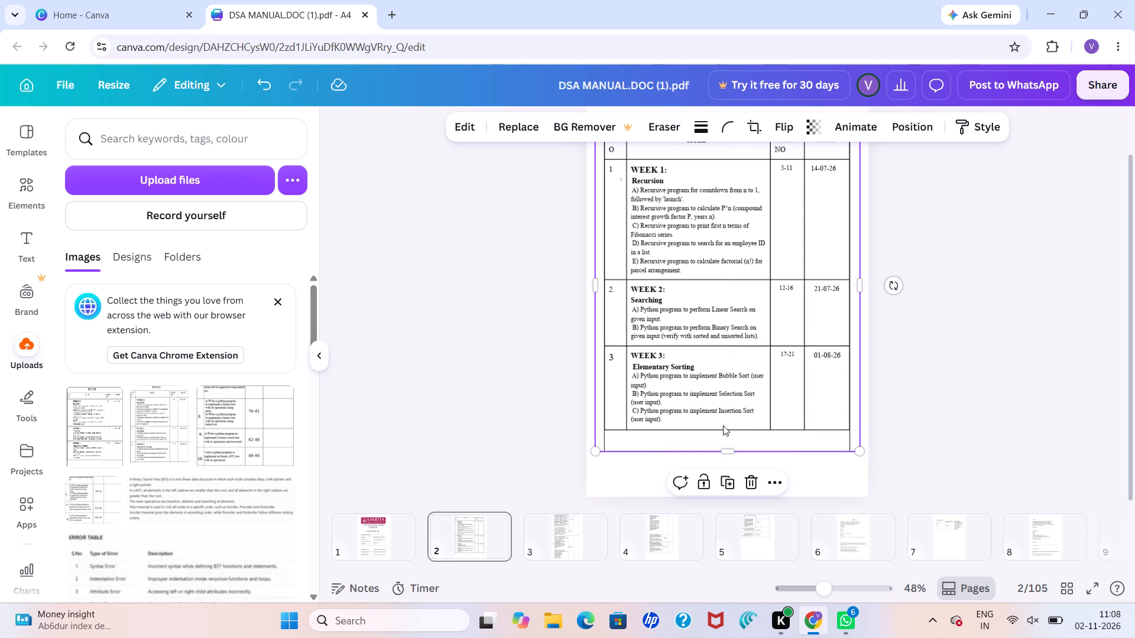
drag(727, 447, 729, 474)
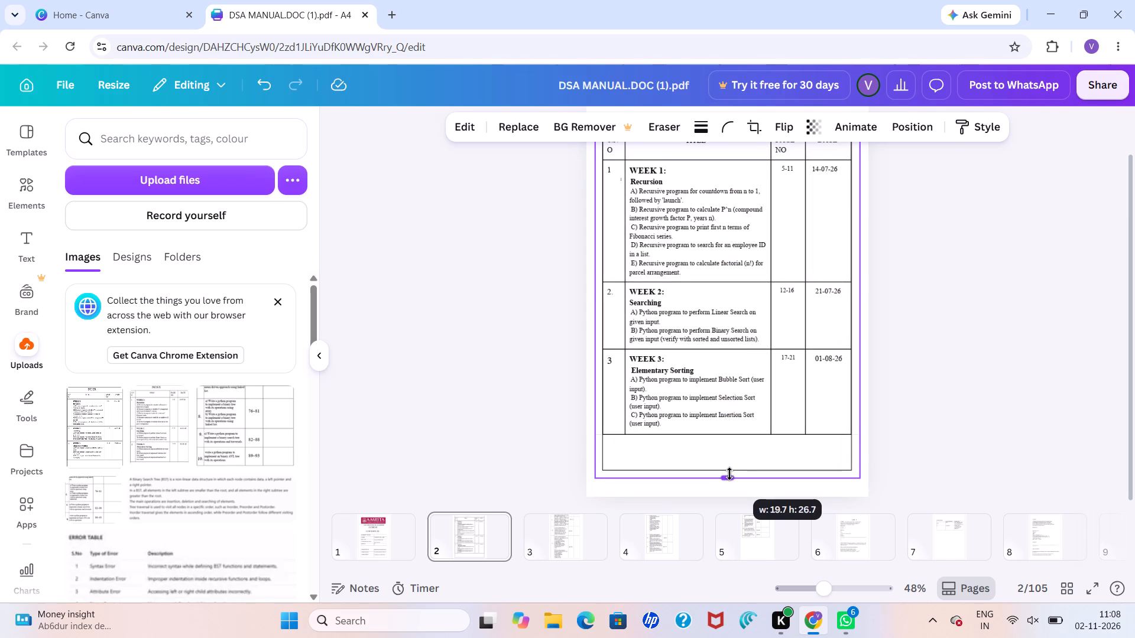
drag(729, 474, 727, 482)
scroll(712, 304, up, 1)
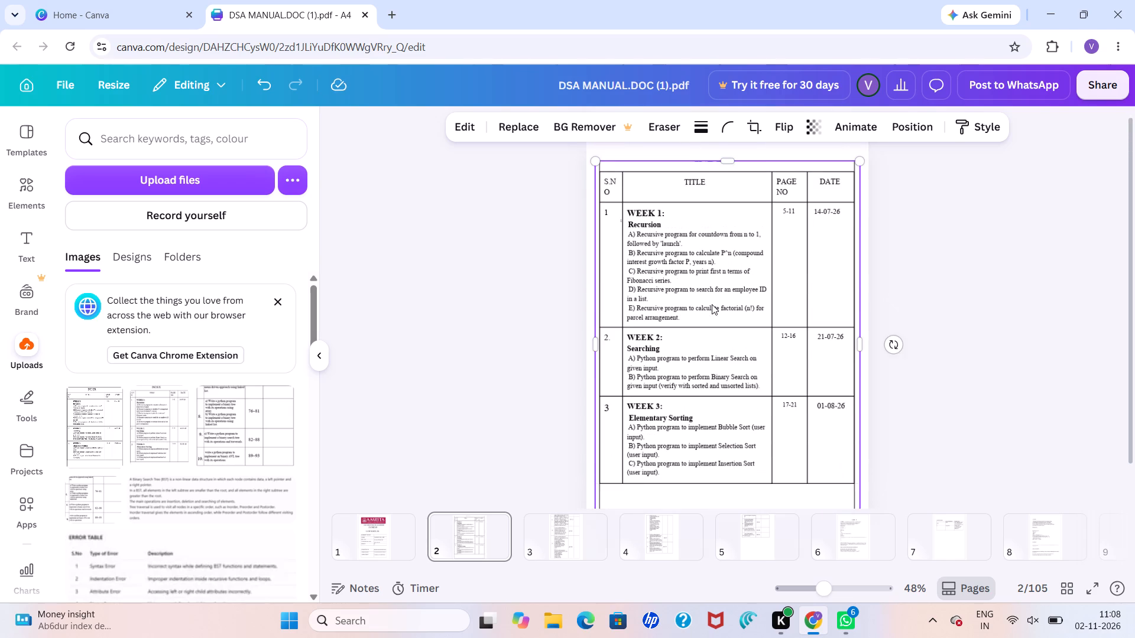
scroll(712, 304, up, 1)
click(922, 196)
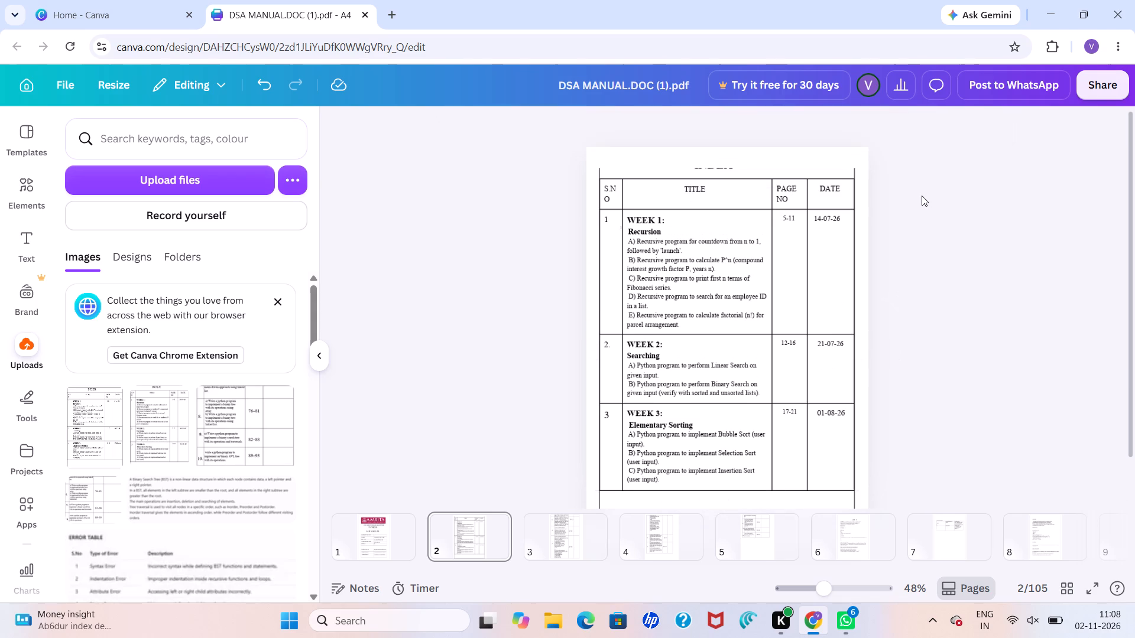
scroll(735, 370, left, 2)
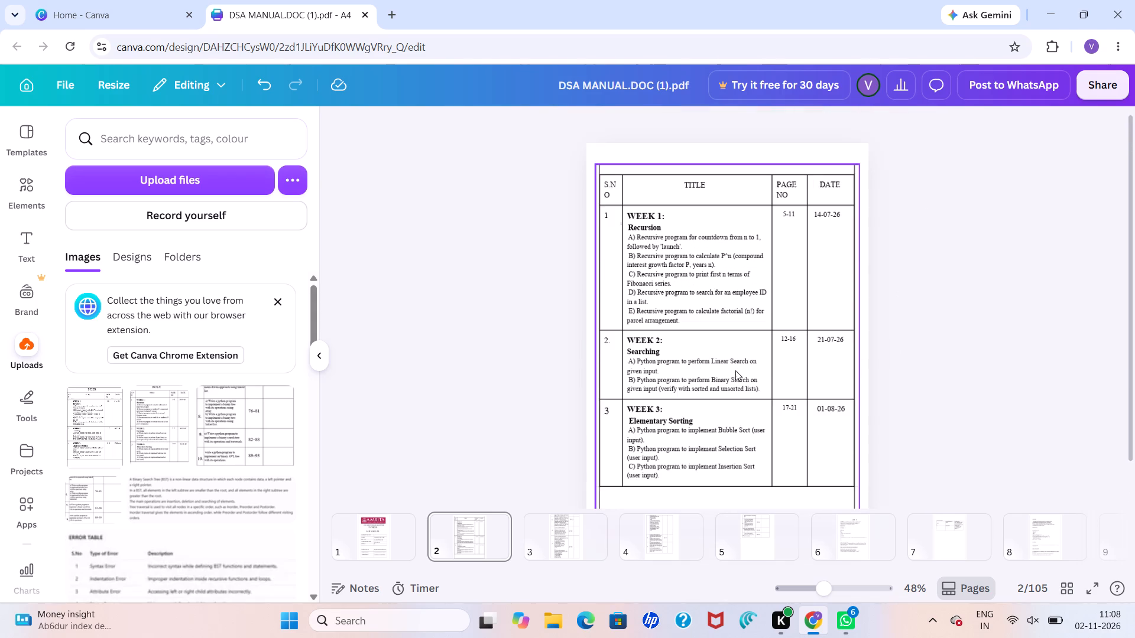
click(971, 248)
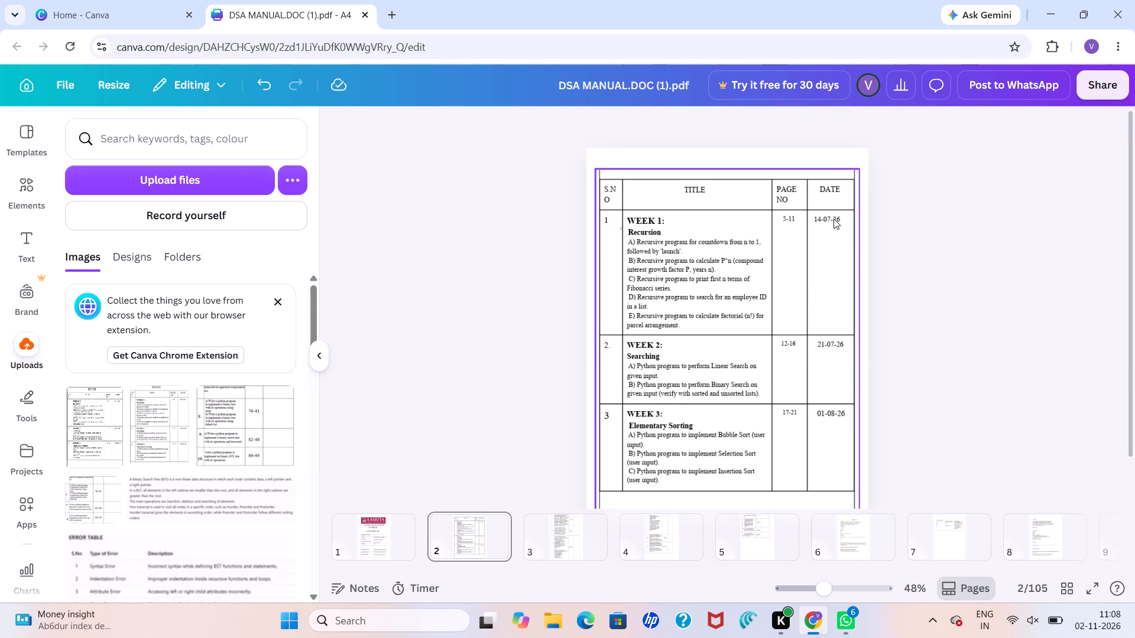
click(834, 218)
click(975, 211)
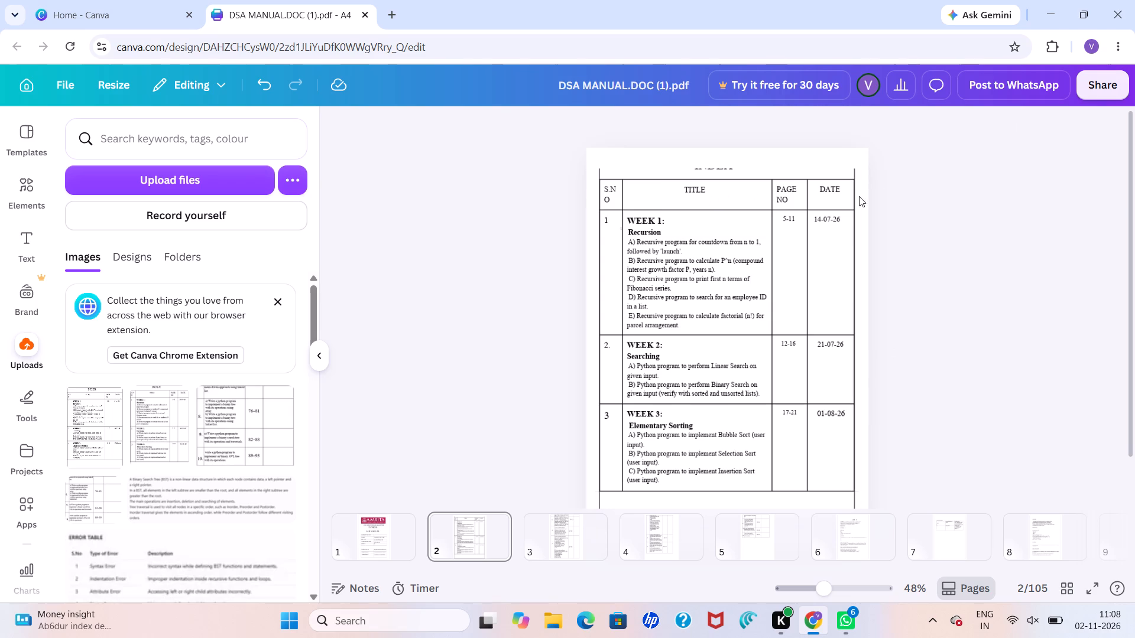
Extend the index image's top edge to the top of page 2 so the full INDEX heading row is included.
click(721, 168)
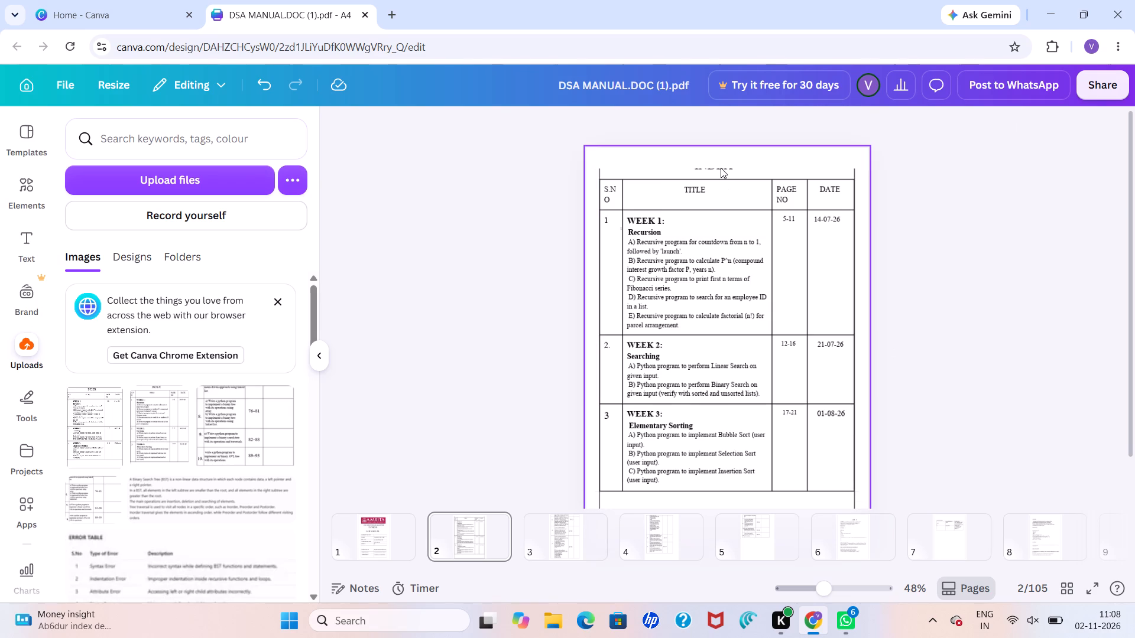
click(718, 170)
drag(717, 167, 722, 150)
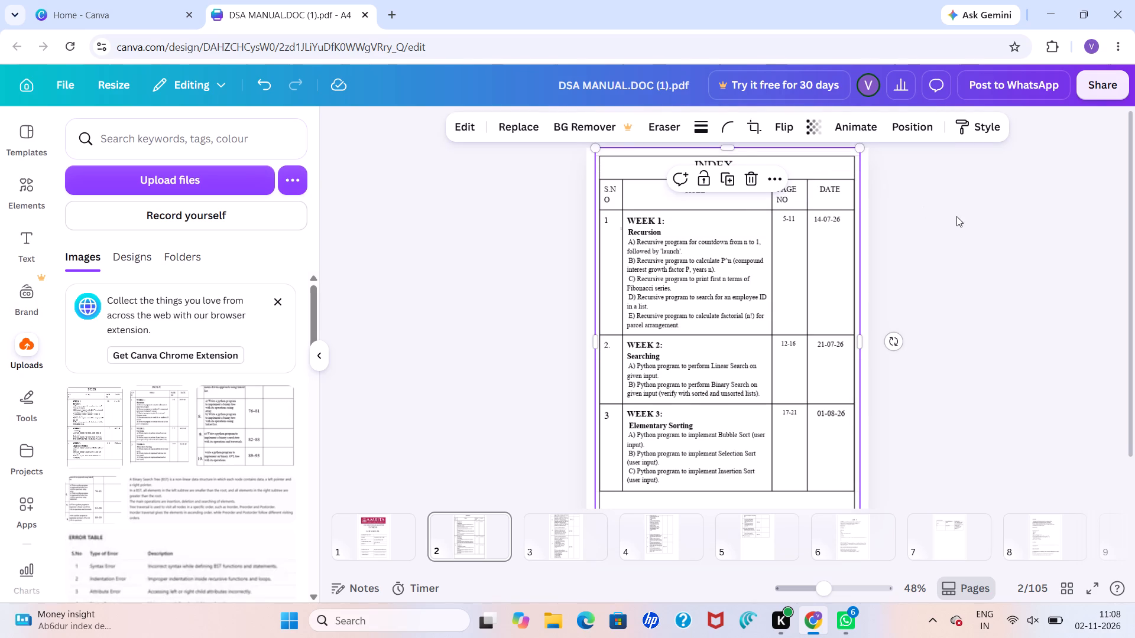
click(956, 216)
scroll(956, 216, left, 1)
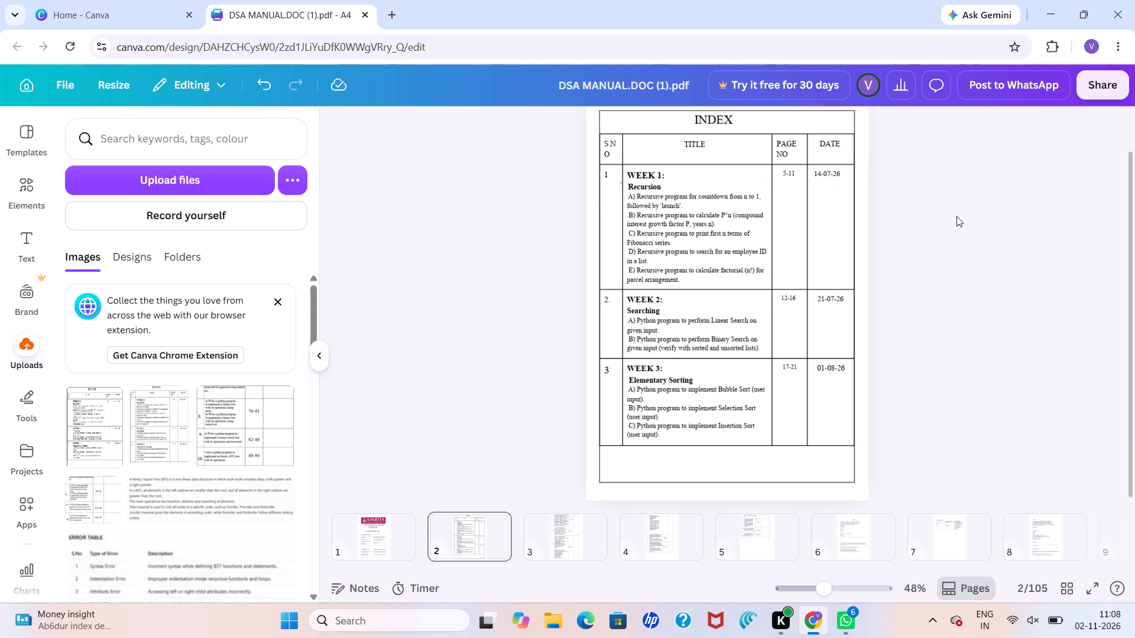
scroll(956, 216, left, 1)
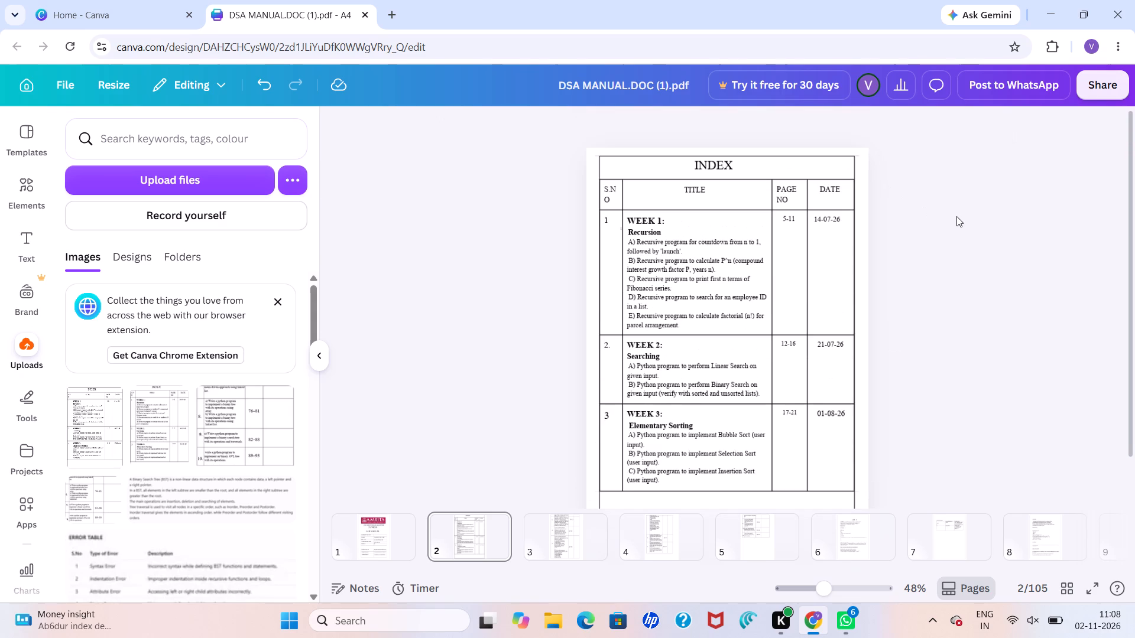
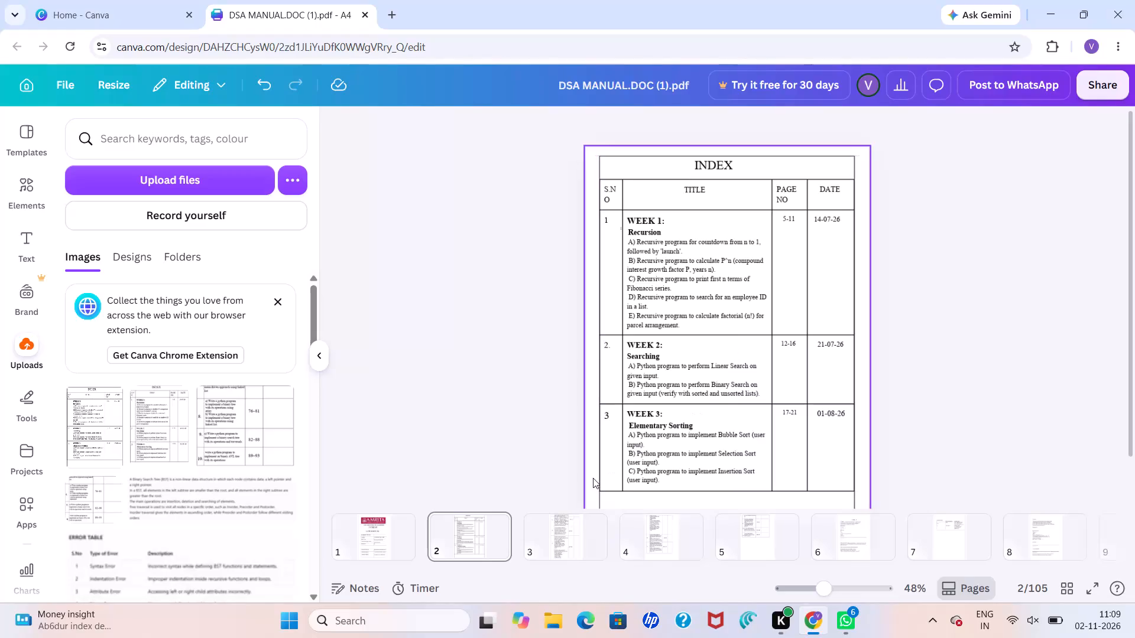
Compare page 3 with the new index on page 2 and delete page 3's old index table image covering entries 3 to 5.
click(550, 536)
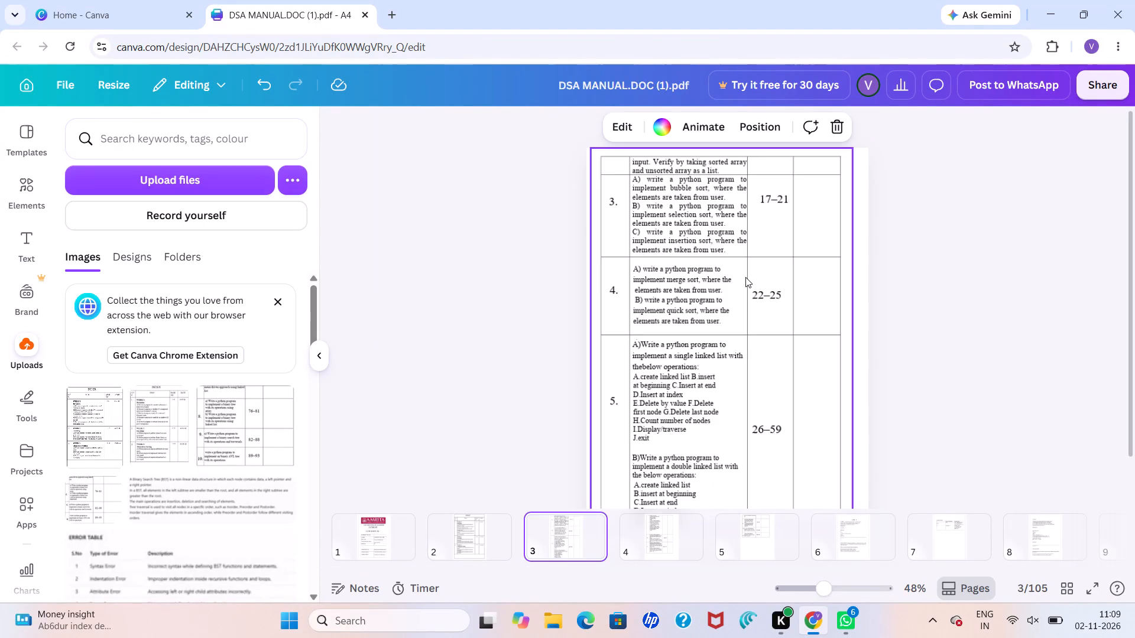
scroll(745, 277, down, 2)
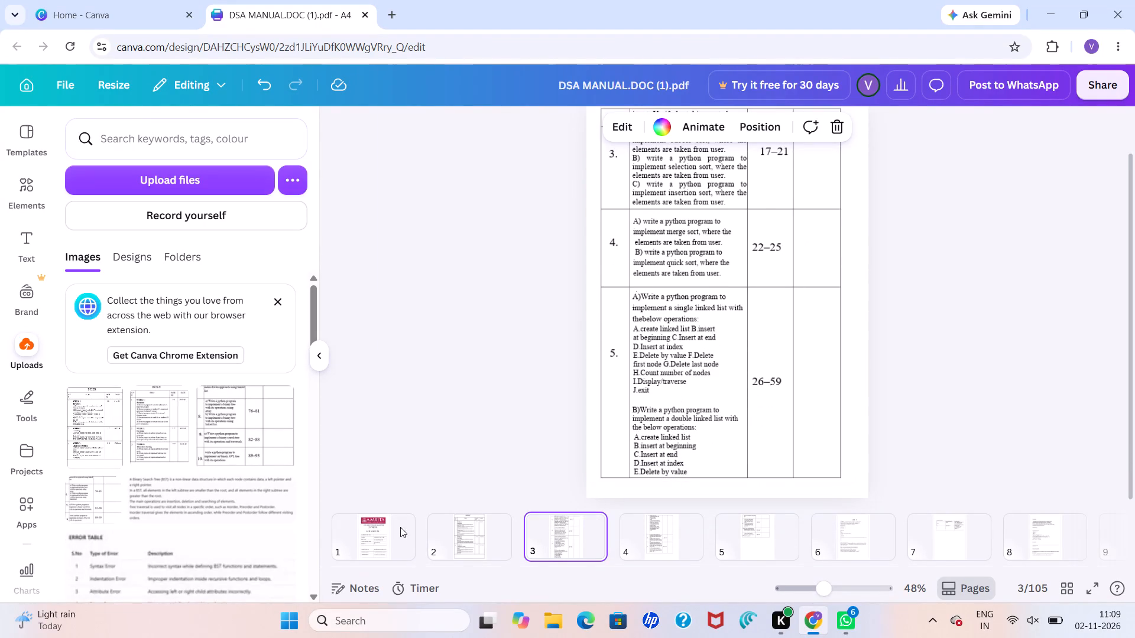
click(454, 536)
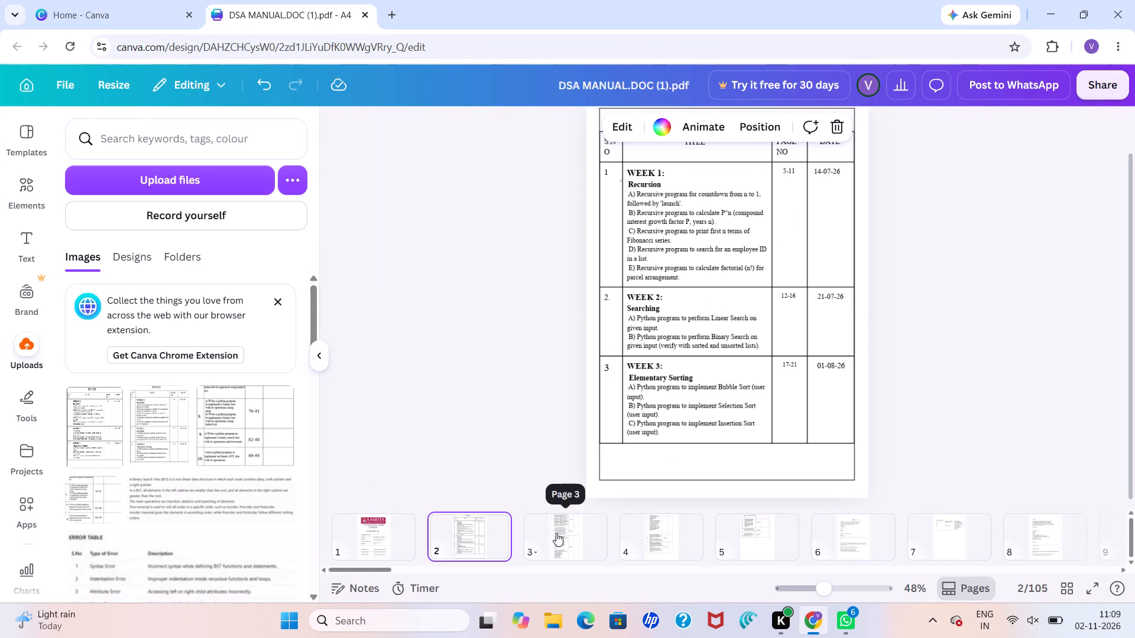
click(556, 533)
scroll(776, 229, up, 1)
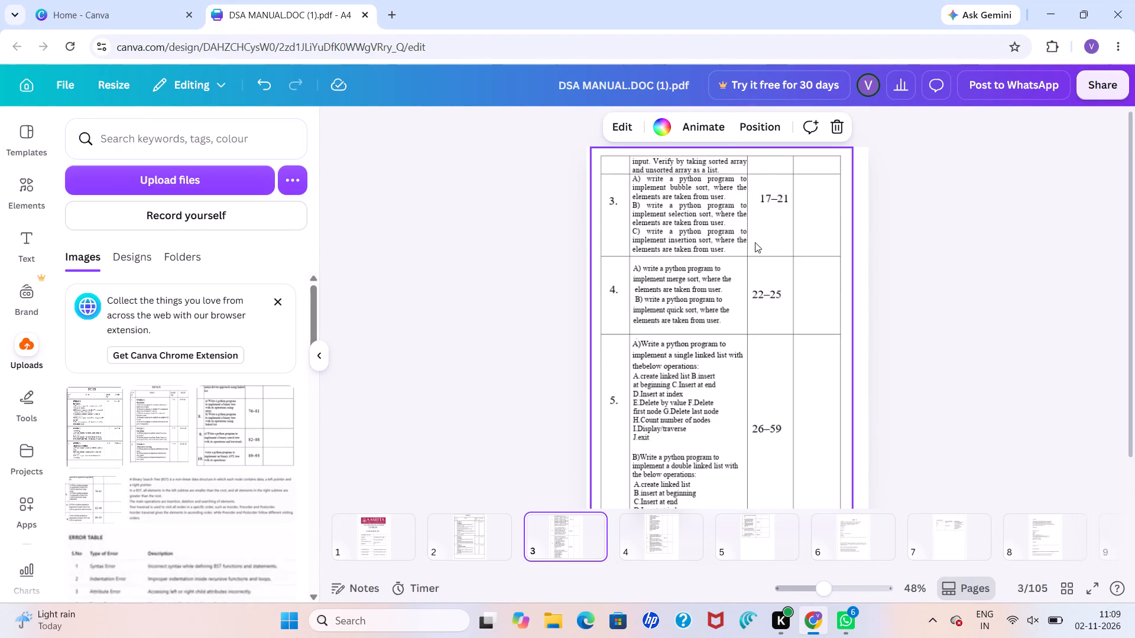
click(755, 242)
click(745, 174)
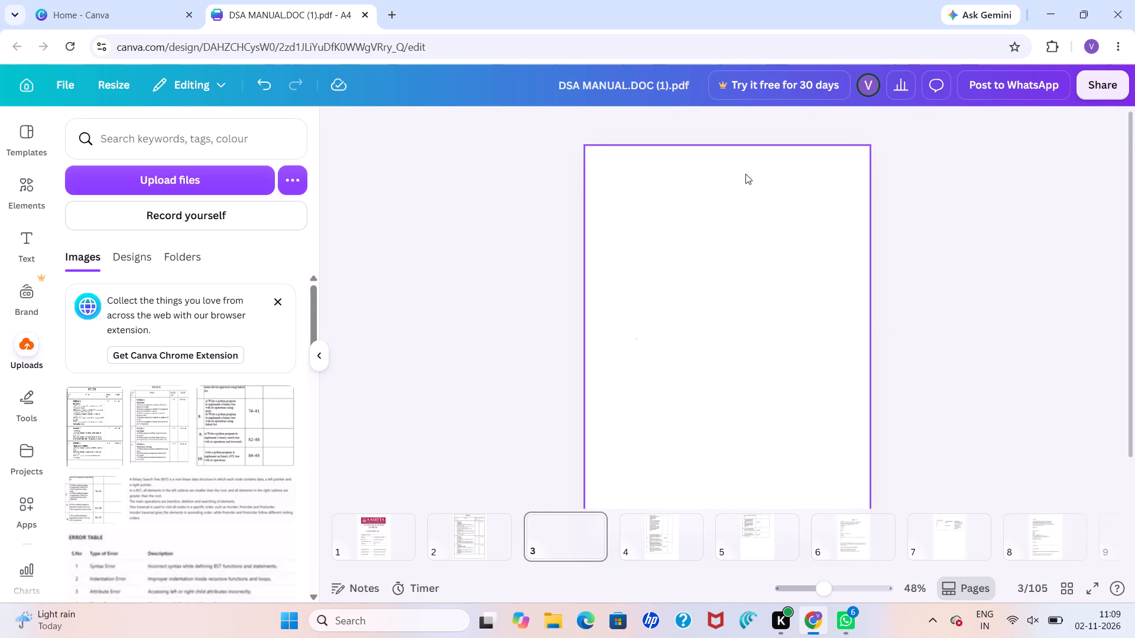
scroll(744, 167, down, 1)
scroll(744, 167, up, 2)
Restore the maximised browser window to a smaller floating window.
click(1082, 0)
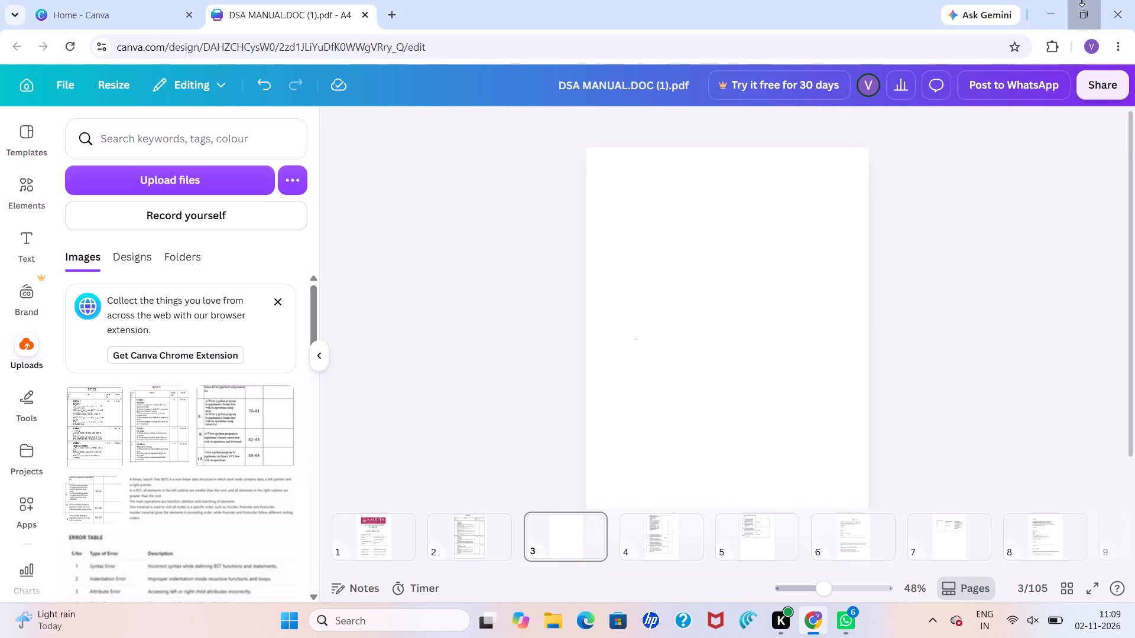
click(1095, 2)
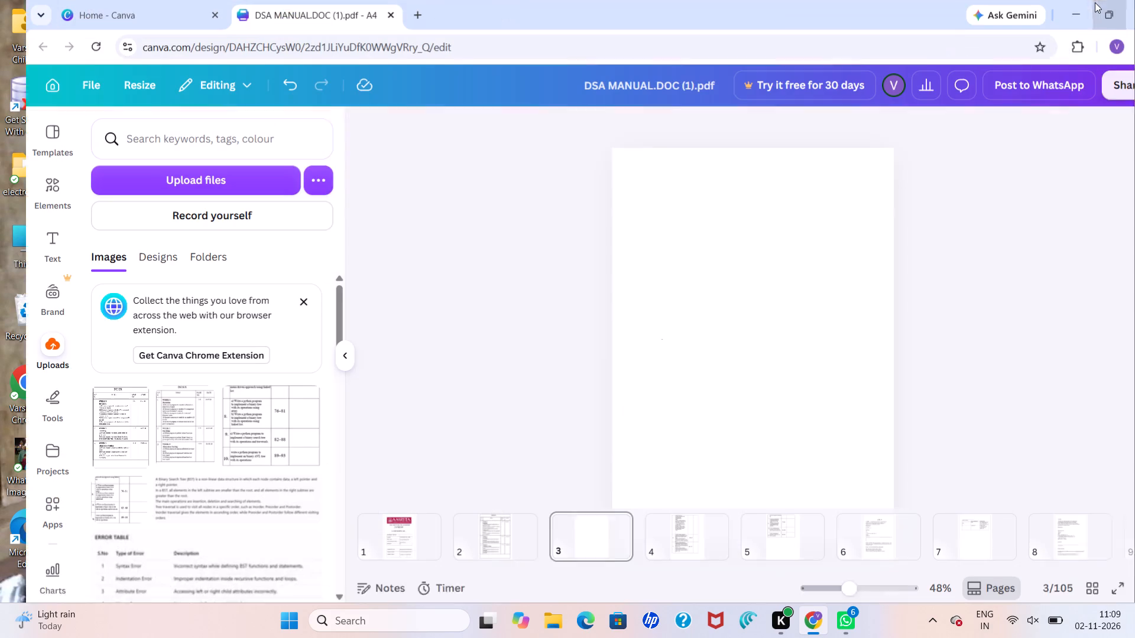
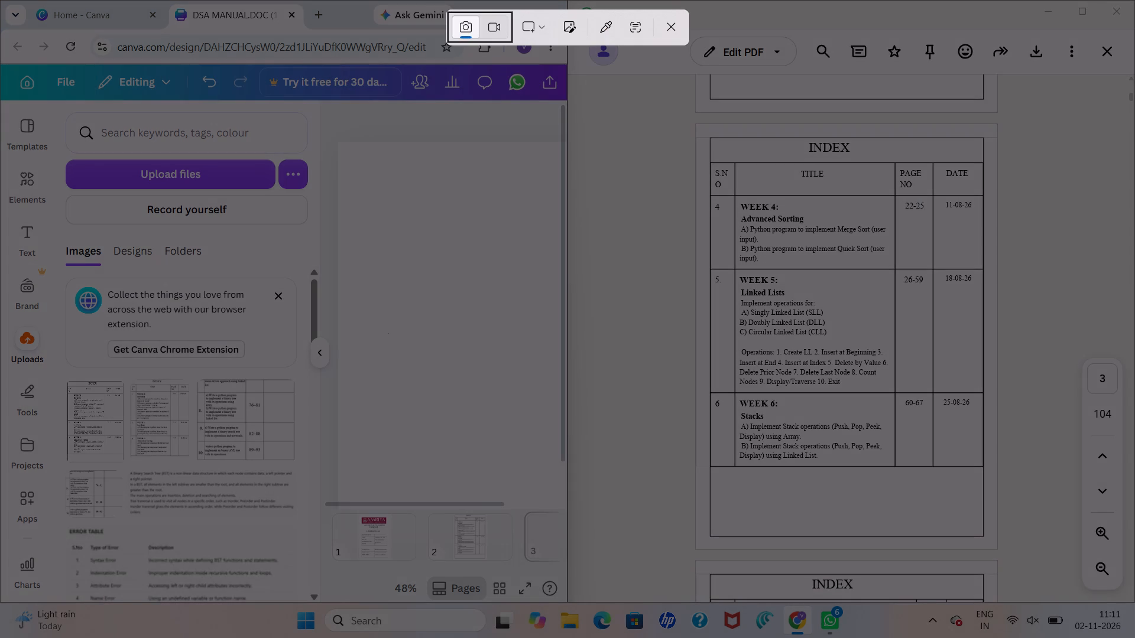
drag(698, 129, 783, 412)
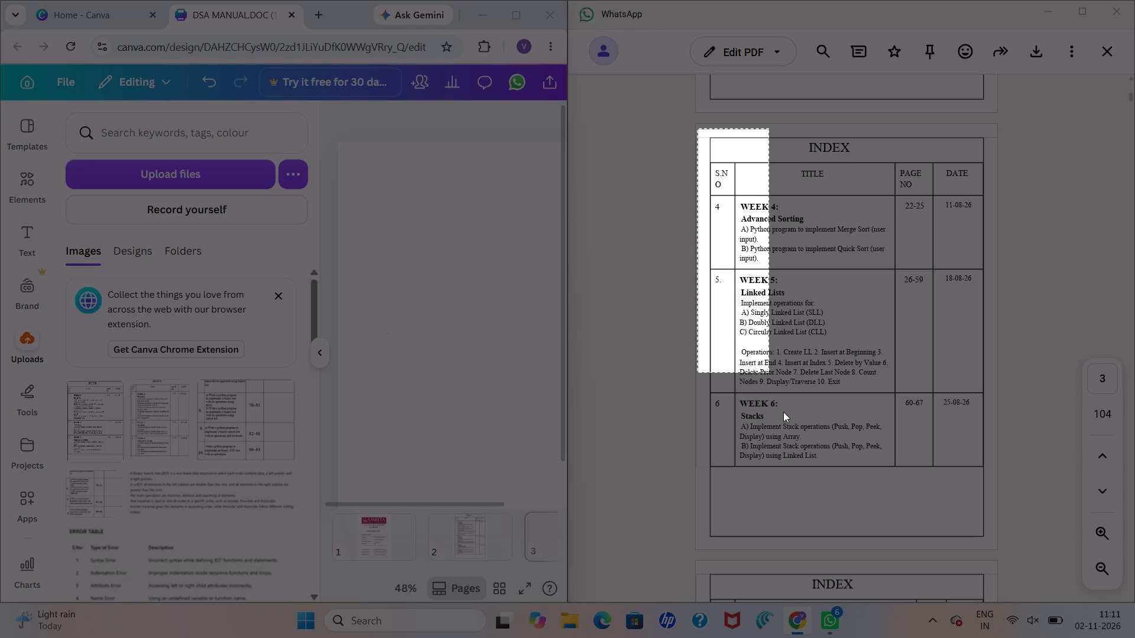
drag(783, 412, 997, 519)
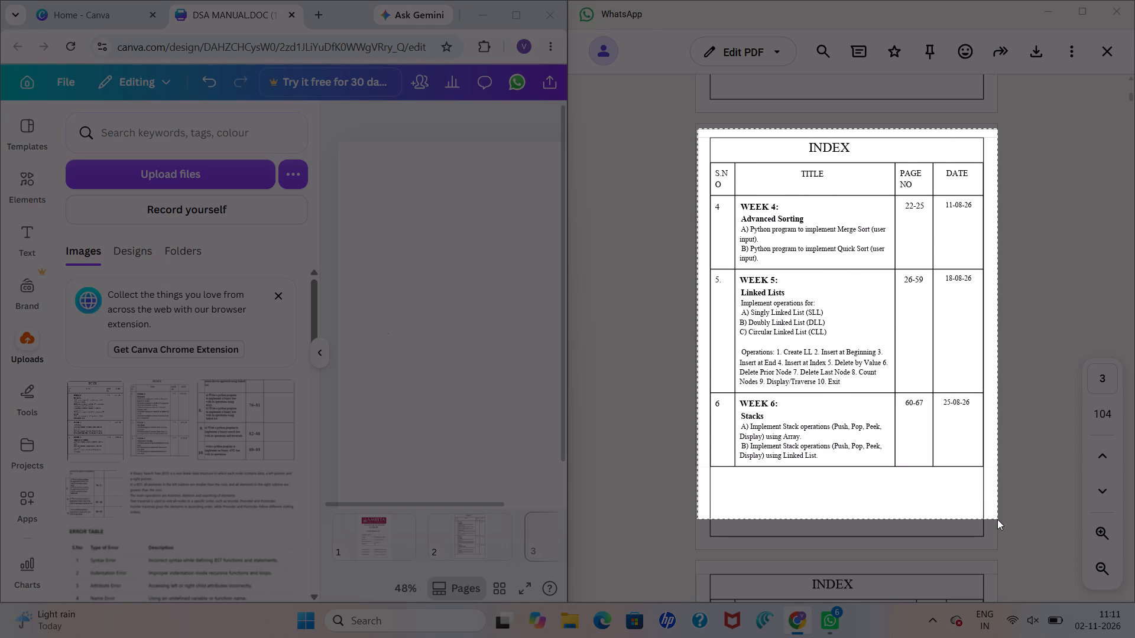
drag(997, 519, 993, 551)
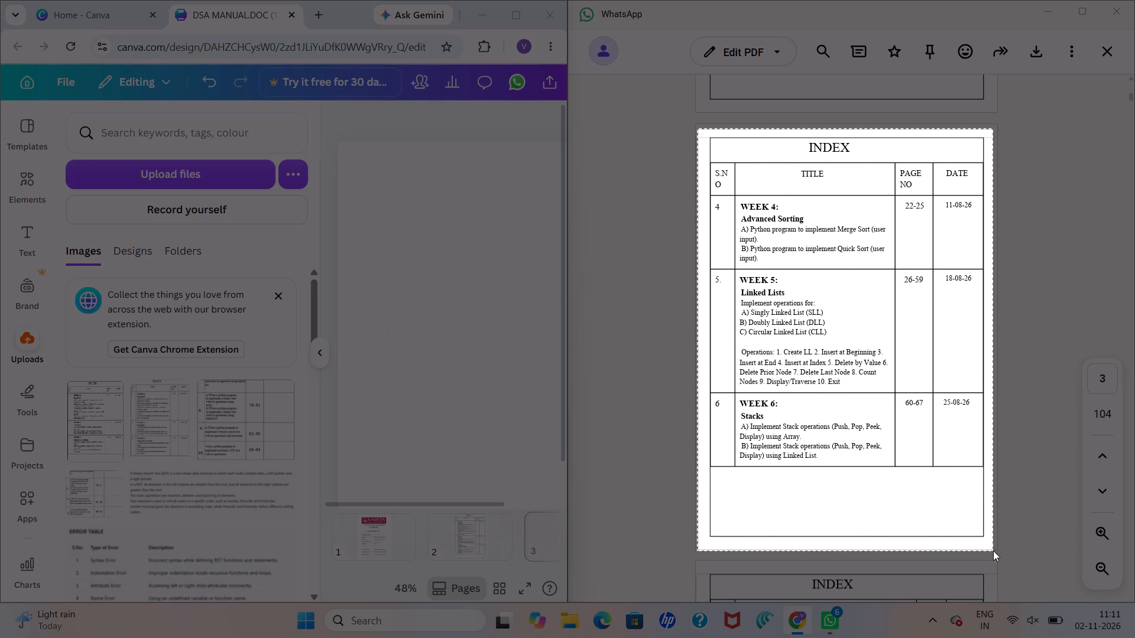
drag(993, 551, 995, 551)
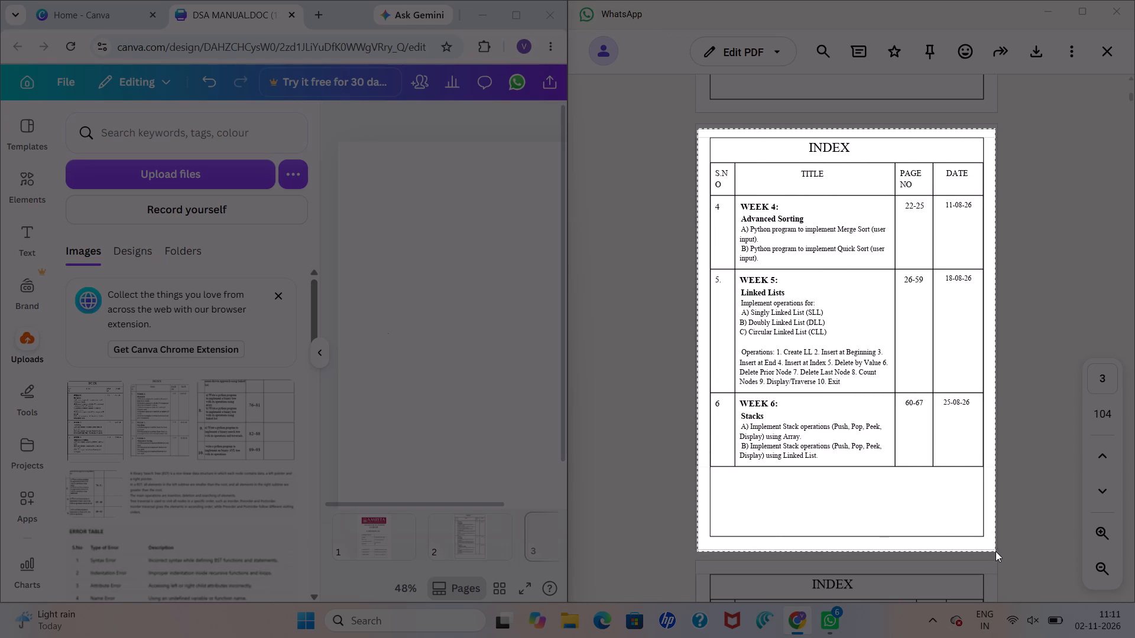
drag(995, 551, 994, 551)
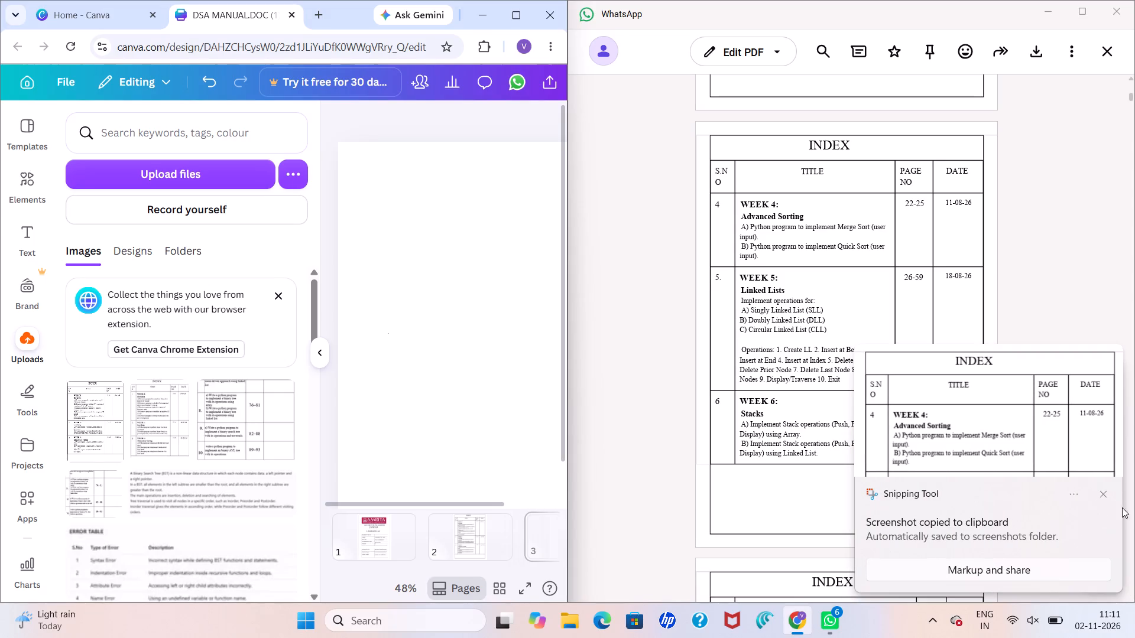
click(1095, 492)
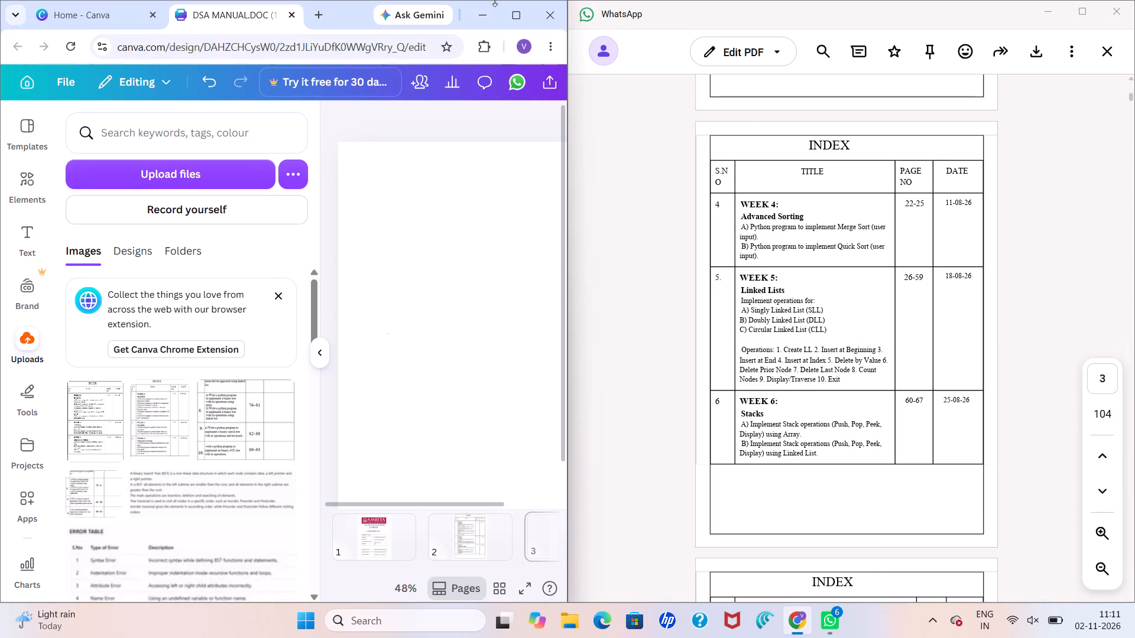
click(512, 7)
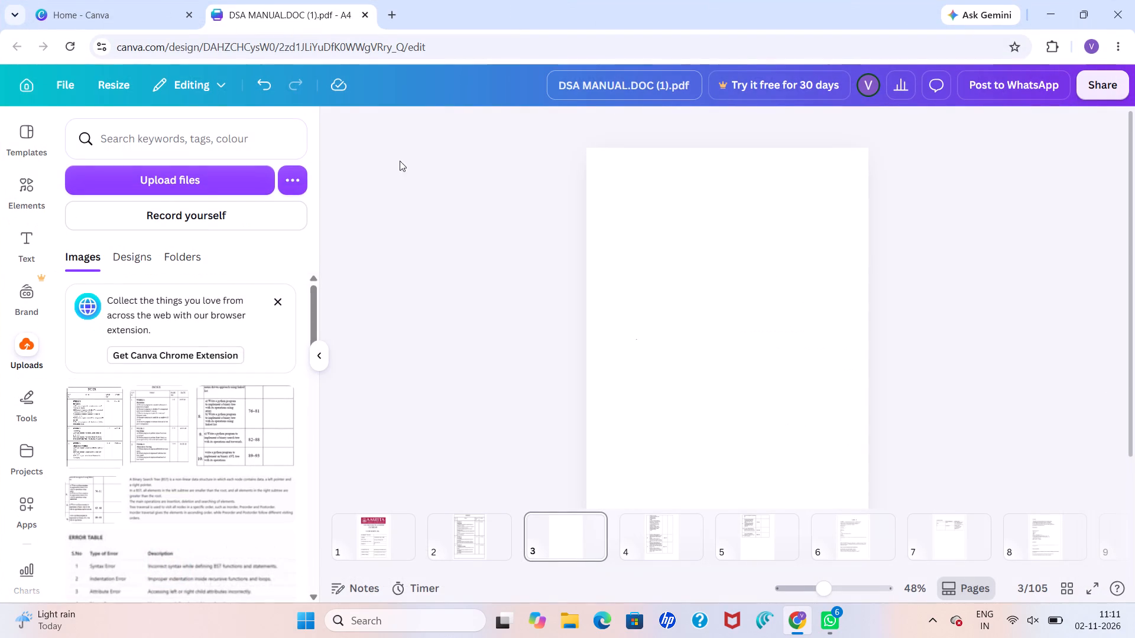
click(261, 180)
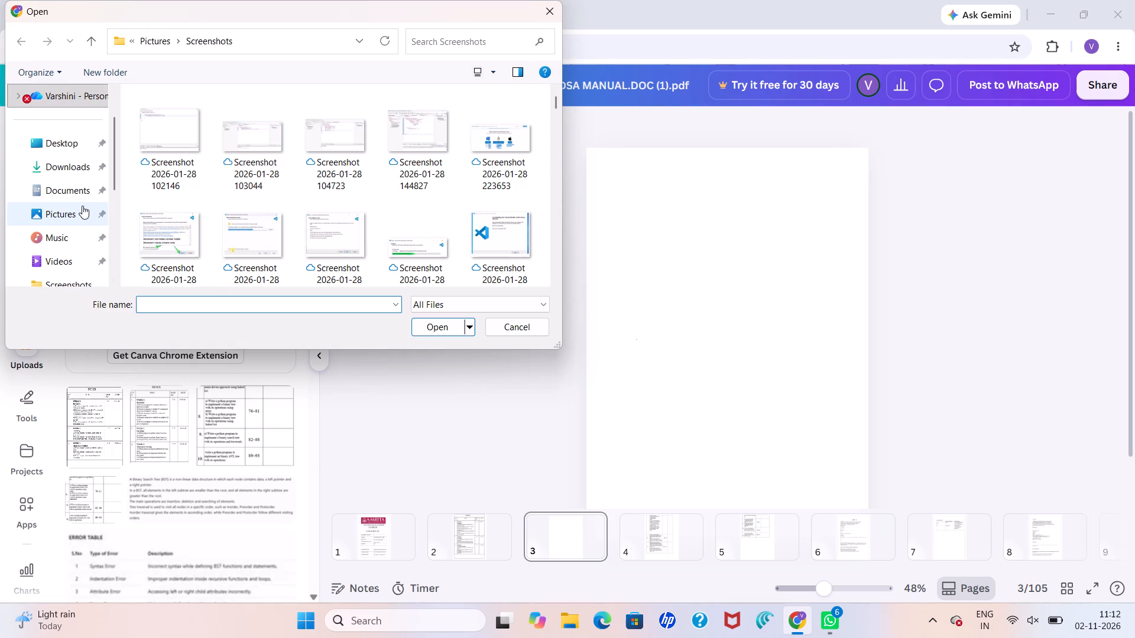
scroll(82, 206, down, 3)
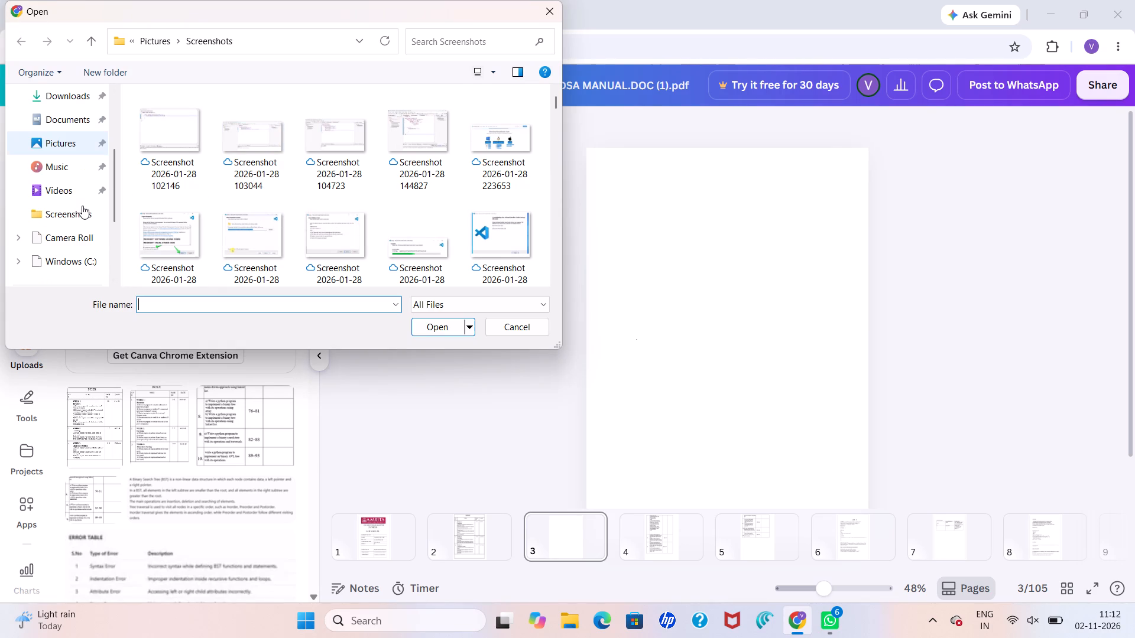
scroll(82, 206, down, 6)
scroll(82, 220, up, 5)
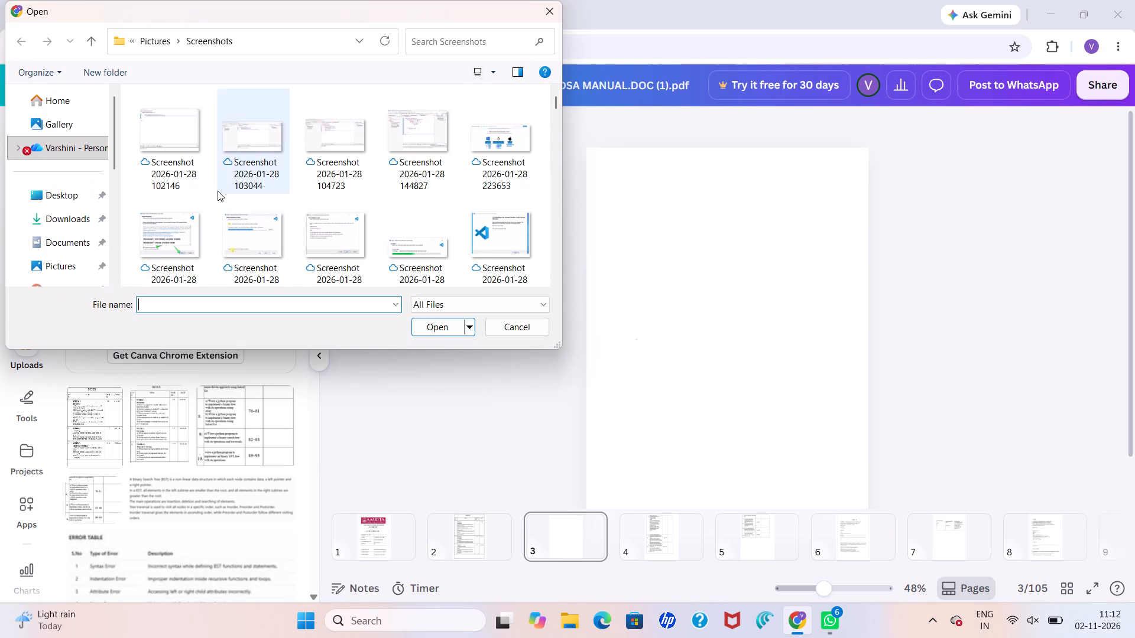
scroll(218, 191, down, 20)
scroll(218, 191, down, 16)
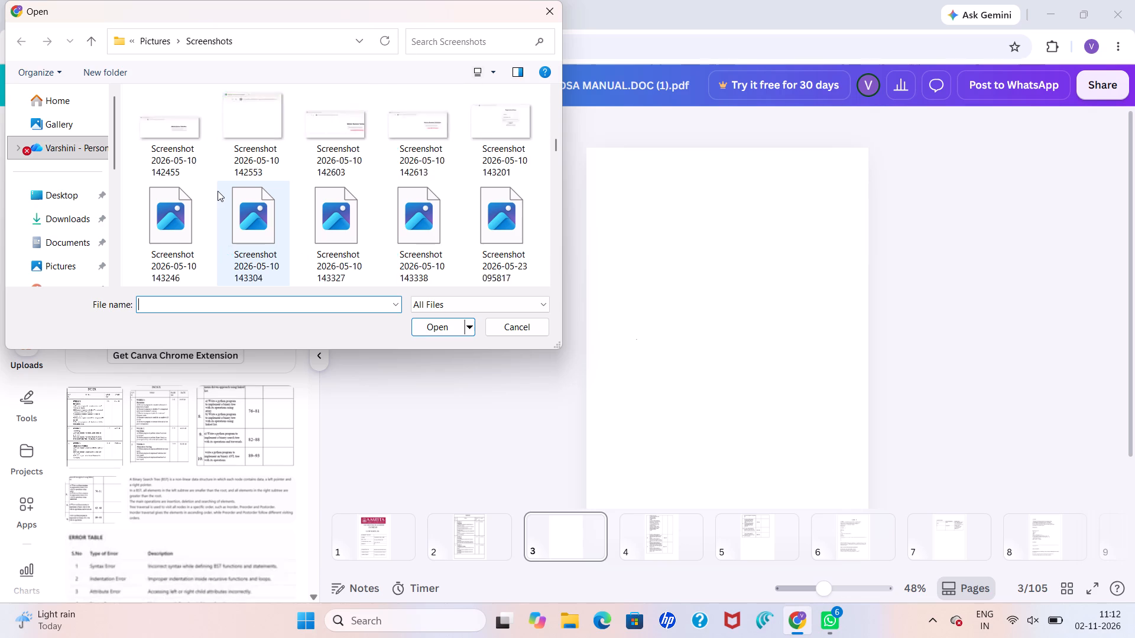
scroll(218, 191, down, 20)
scroll(218, 191, down, 20)
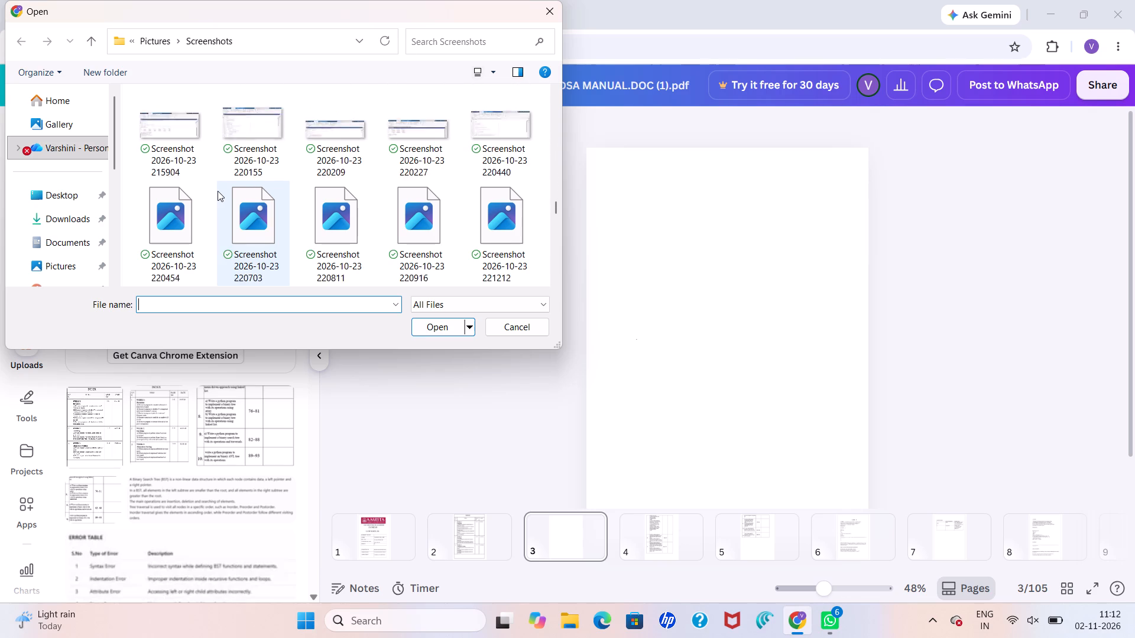
scroll(218, 191, down, 13)
scroll(218, 191, down, 20)
scroll(218, 191, down, 6)
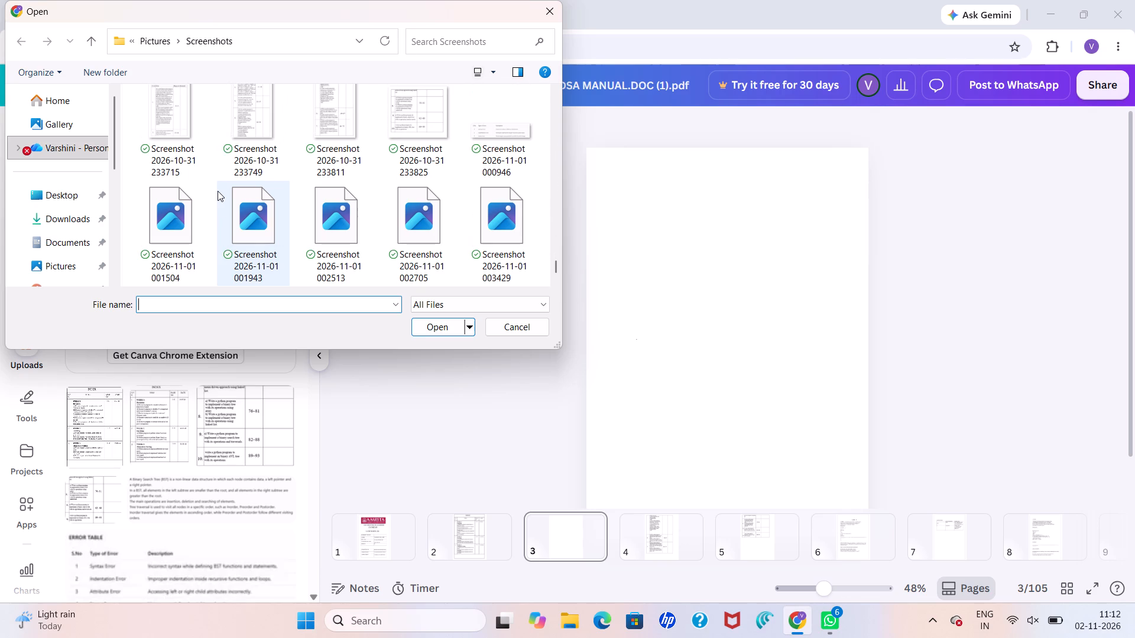
scroll(218, 191, down, 20)
scroll(218, 191, down, 19)
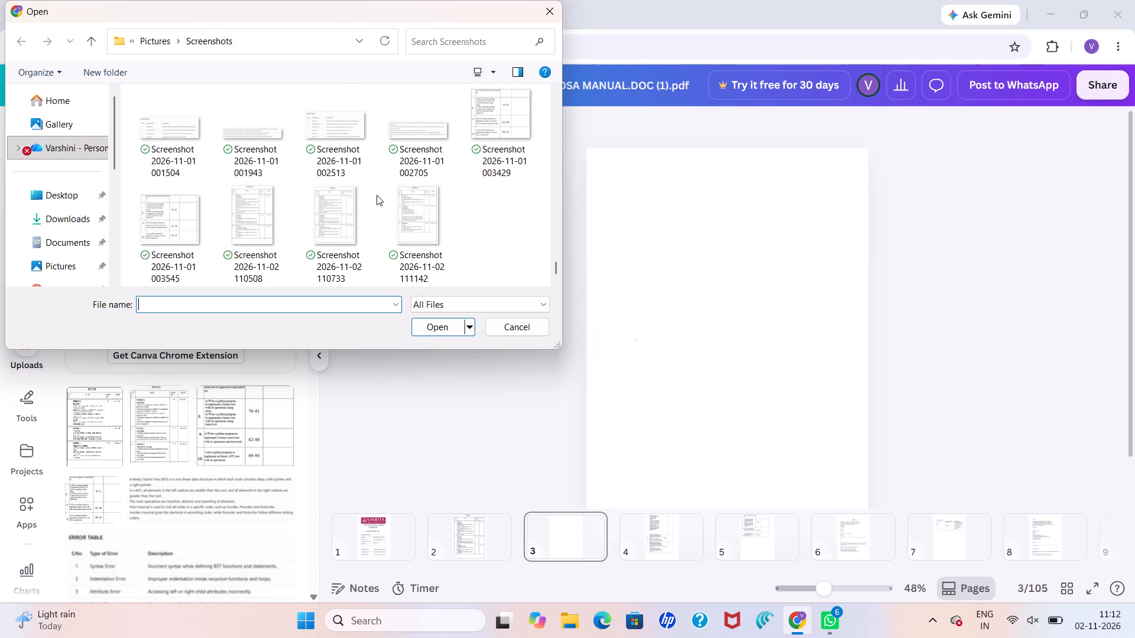
double_click(390, 200)
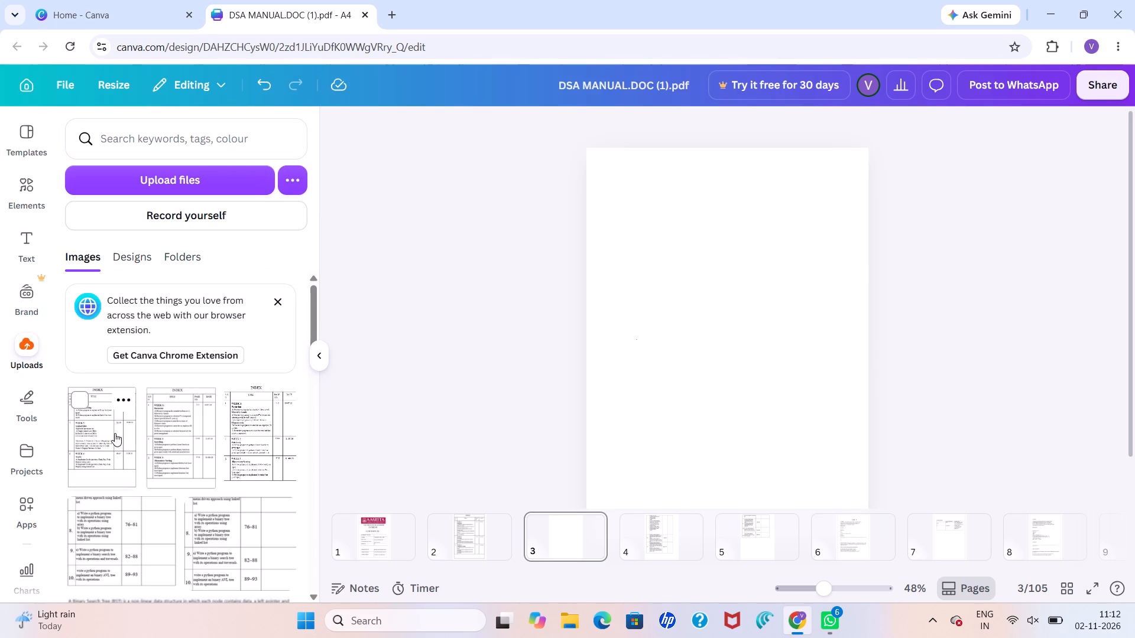
Place the newly uploaded INDEX screenshot with weeks 4 to 6 on the blank page 3.
click(115, 433)
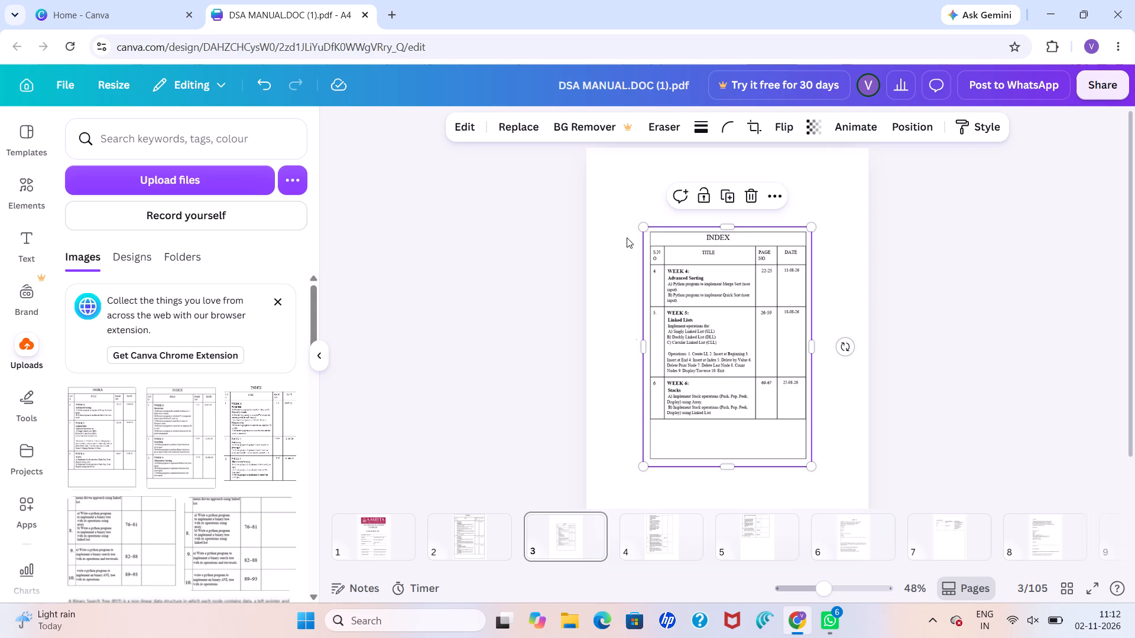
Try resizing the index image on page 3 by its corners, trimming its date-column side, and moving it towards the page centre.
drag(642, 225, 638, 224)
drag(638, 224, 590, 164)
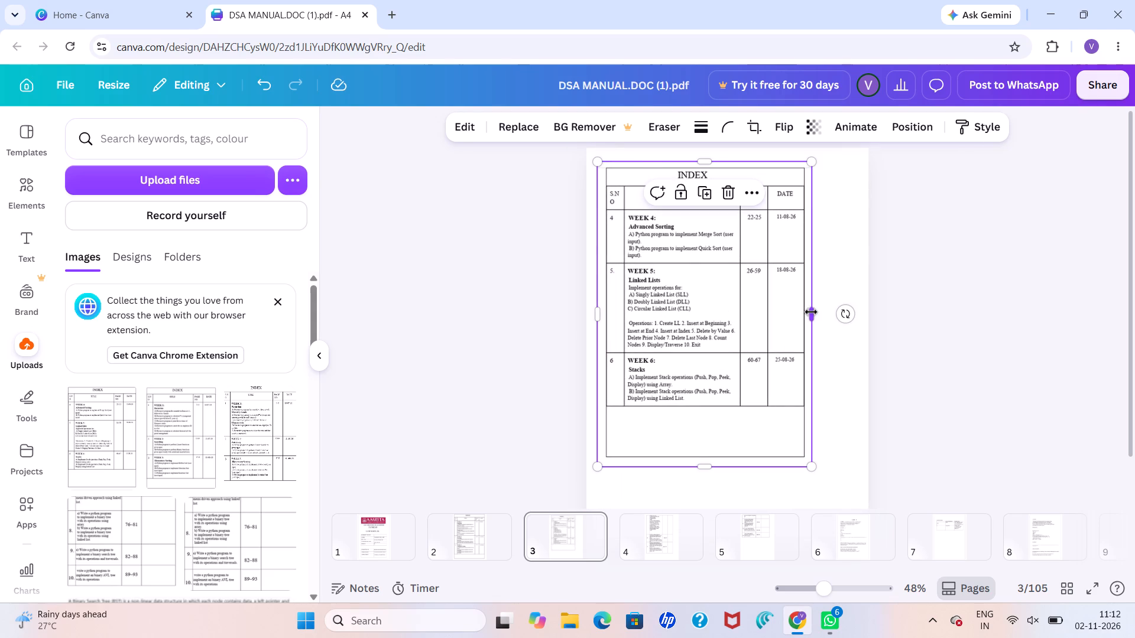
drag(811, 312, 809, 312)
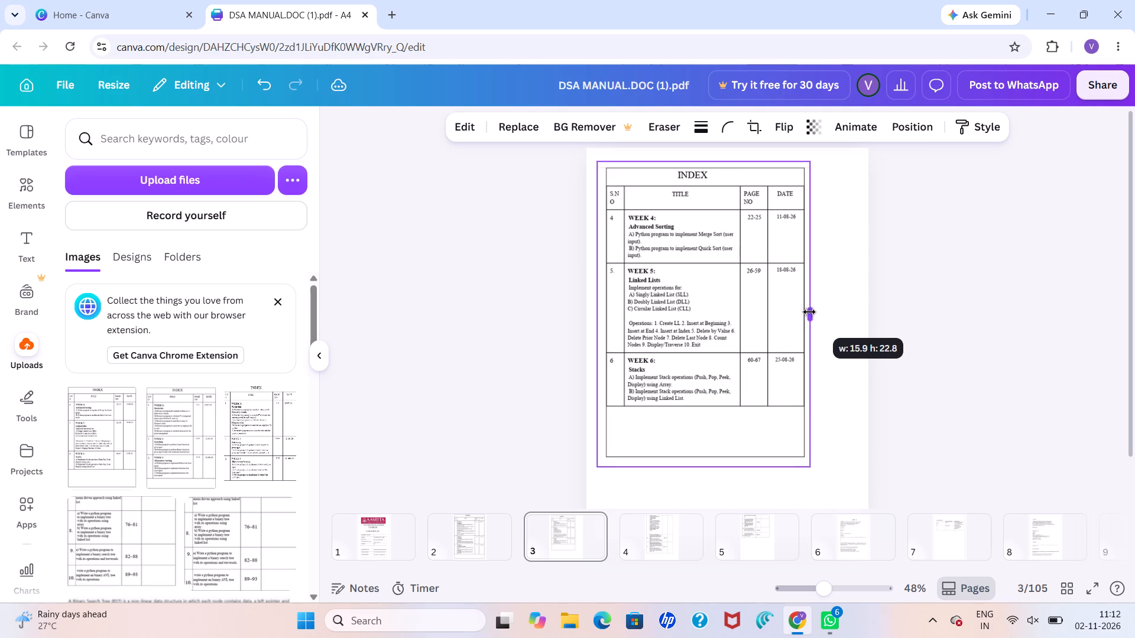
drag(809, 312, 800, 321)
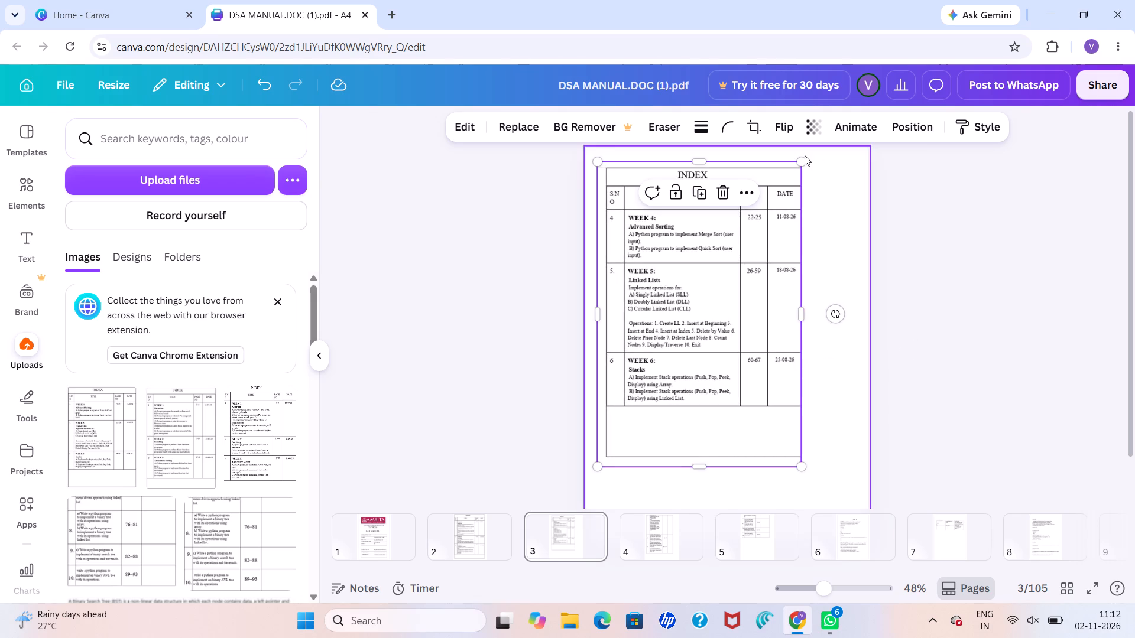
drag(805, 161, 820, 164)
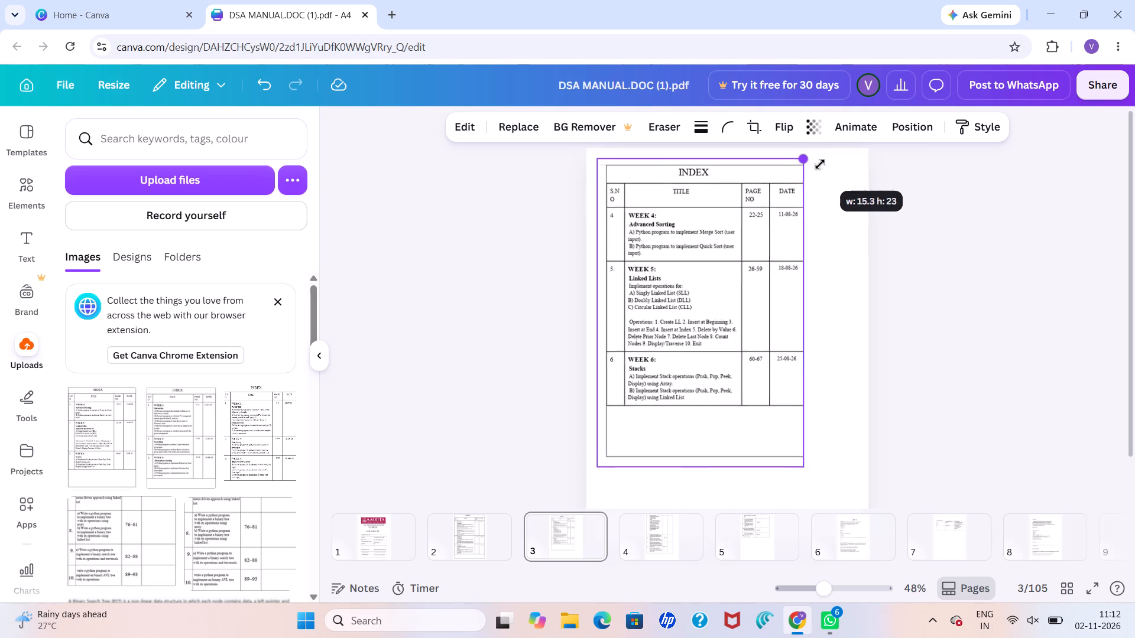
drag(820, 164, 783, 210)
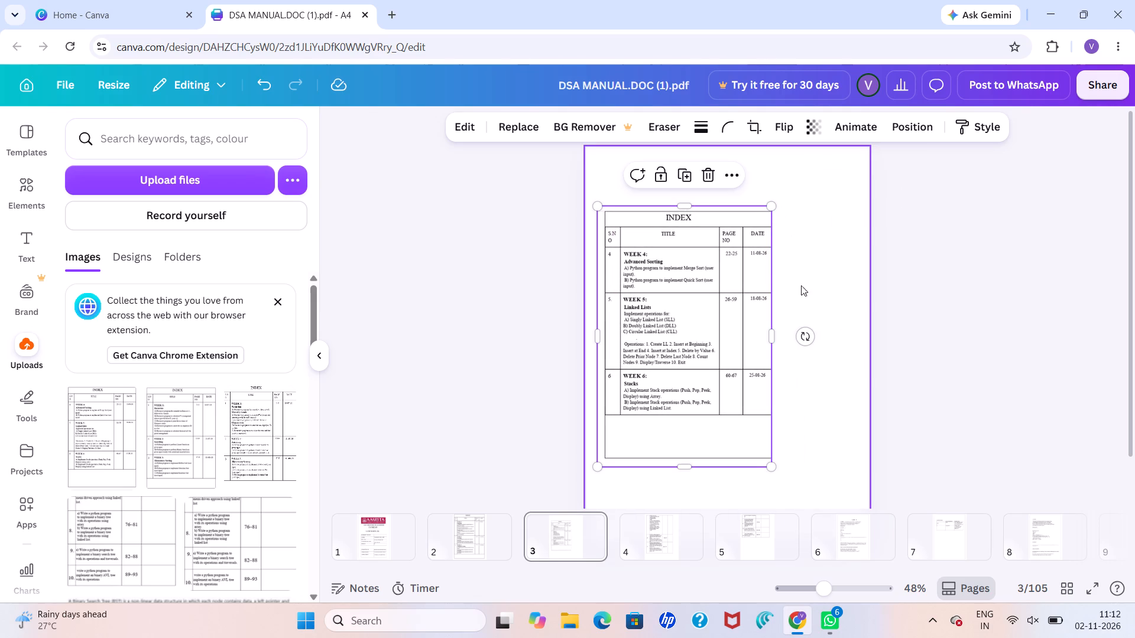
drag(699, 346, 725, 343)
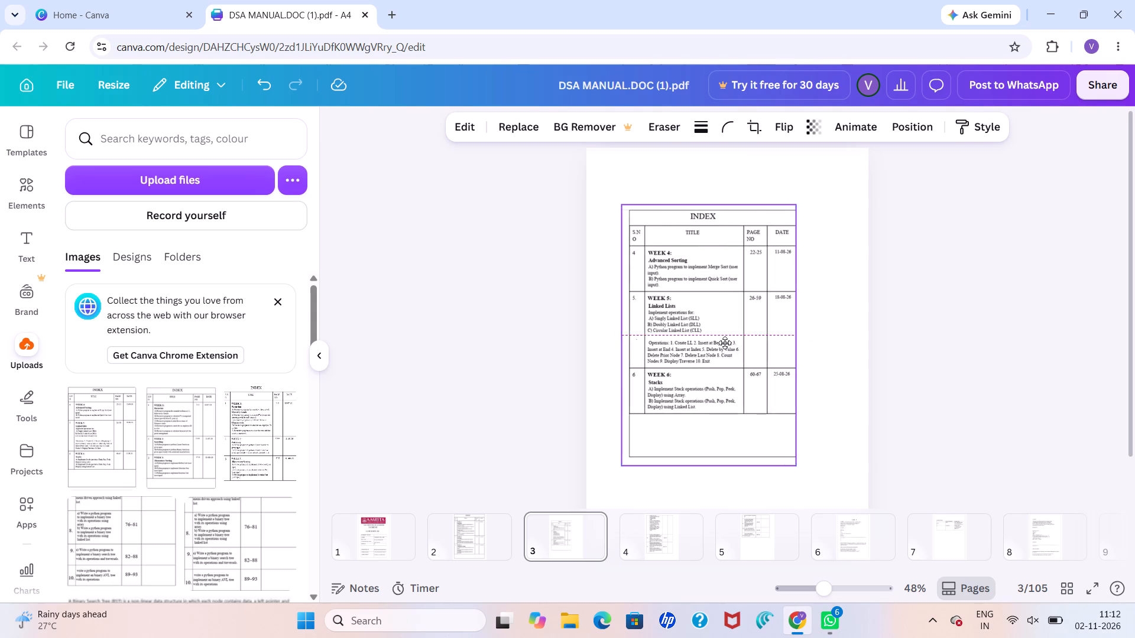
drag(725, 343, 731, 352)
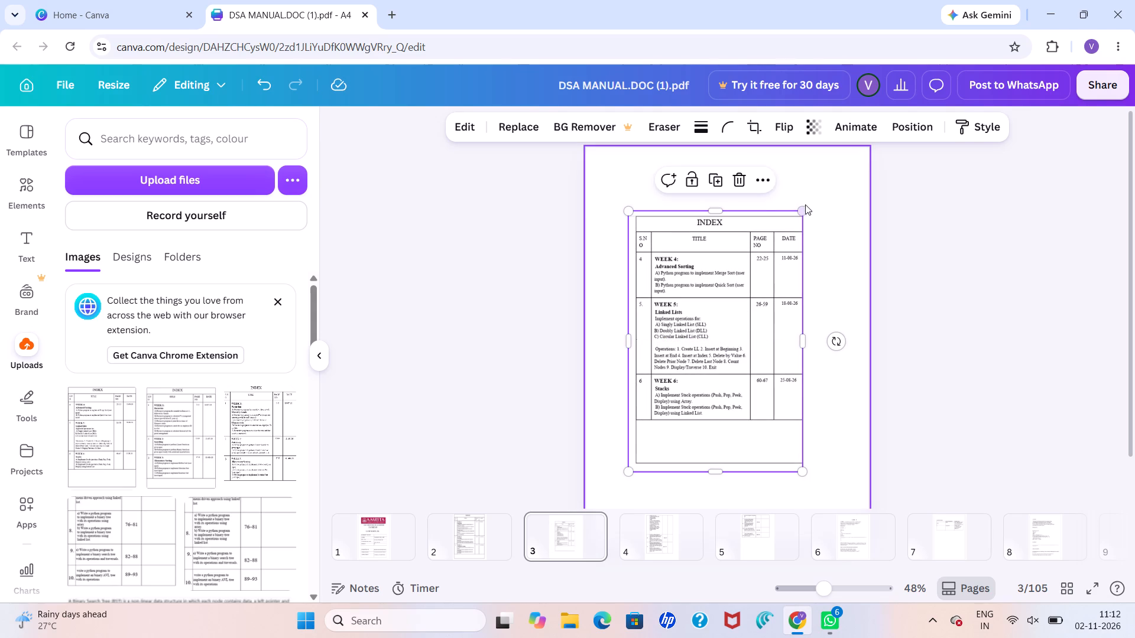
Enlarge the index image on page 3 proportionally to about 27.6 high, so it nearly fills the page.
drag(805, 206, 856, 165)
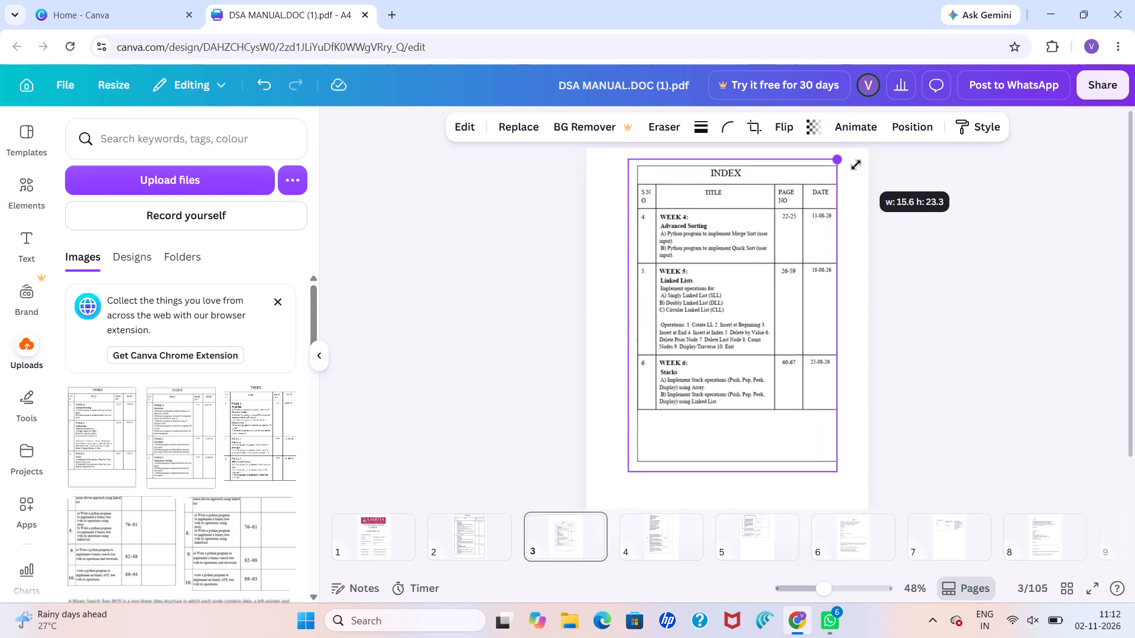
drag(856, 165, 865, 169)
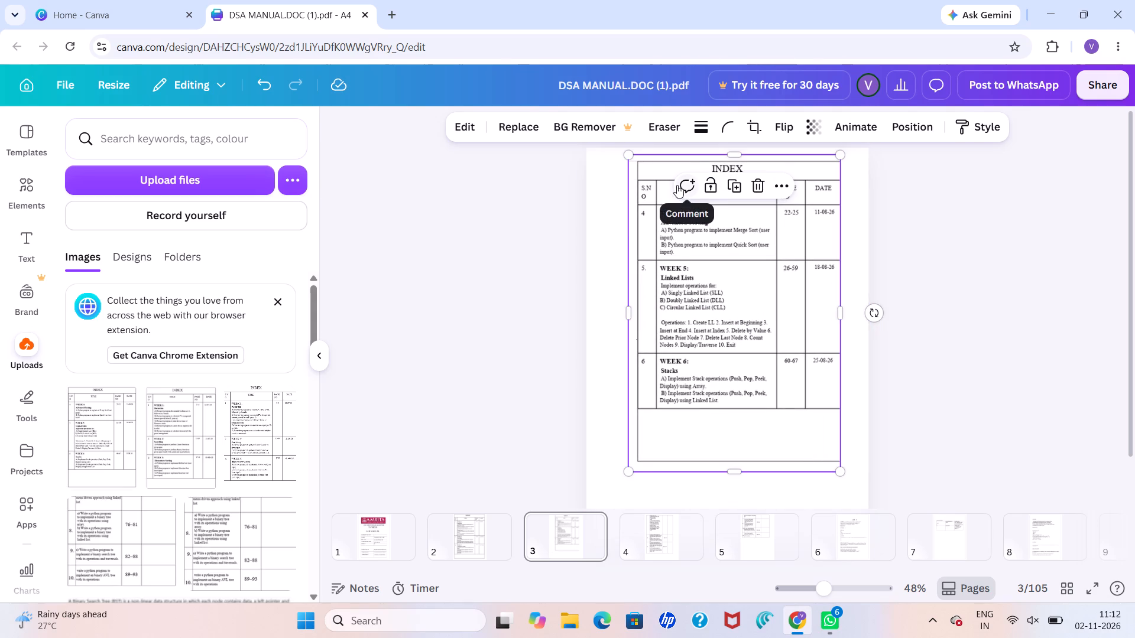
drag(676, 253, 671, 300)
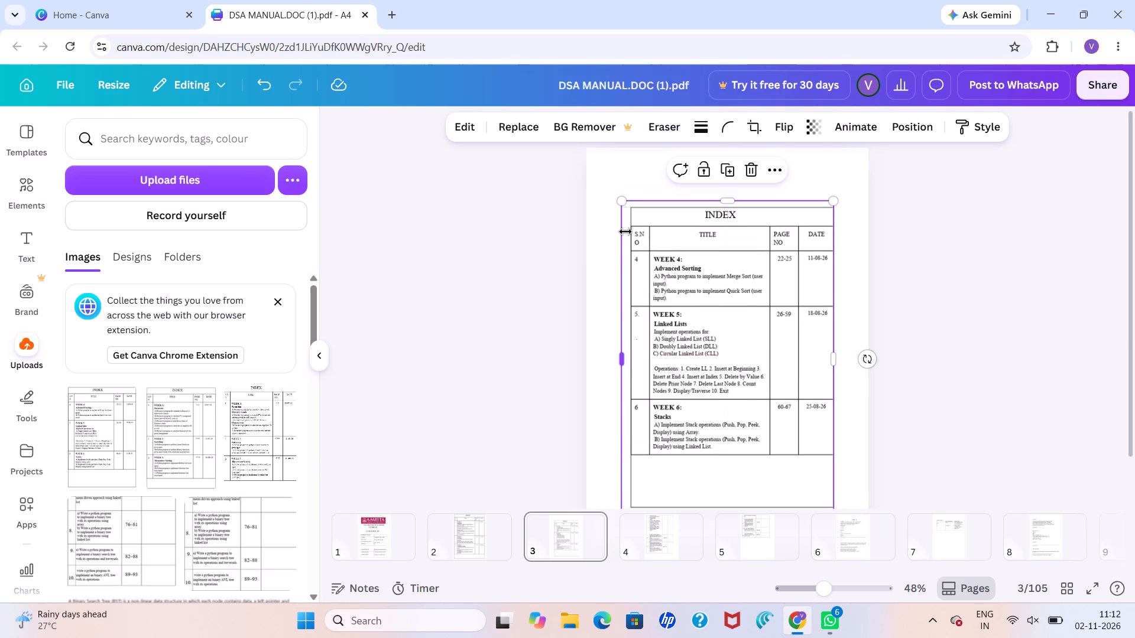
drag(620, 203, 608, 178)
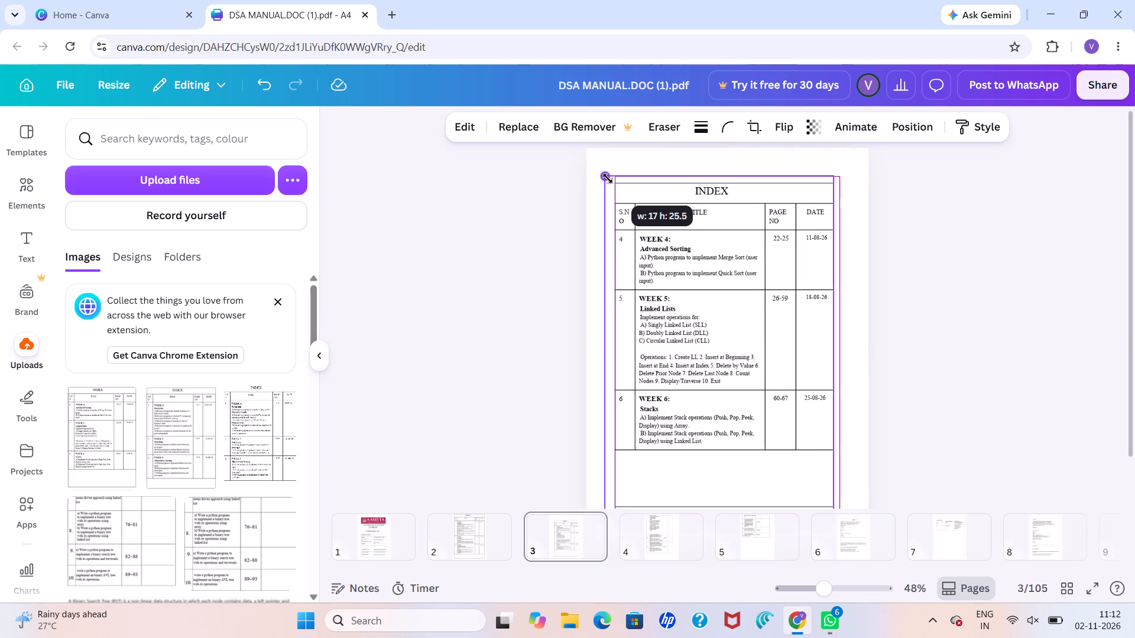
drag(608, 178, 611, 154)
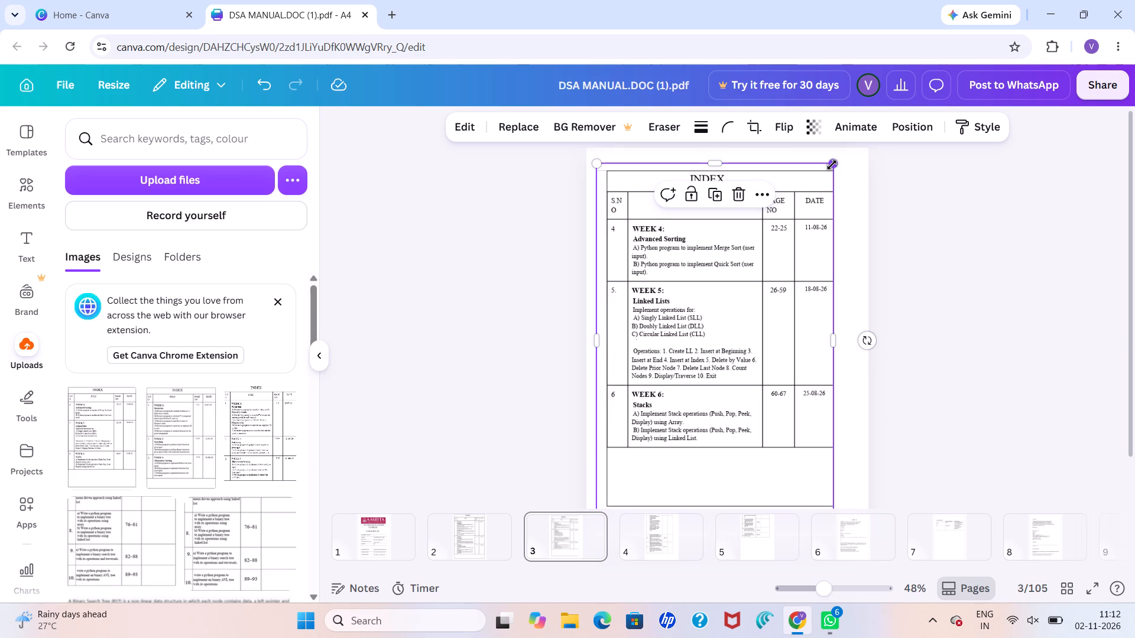
drag(832, 165, 858, 162)
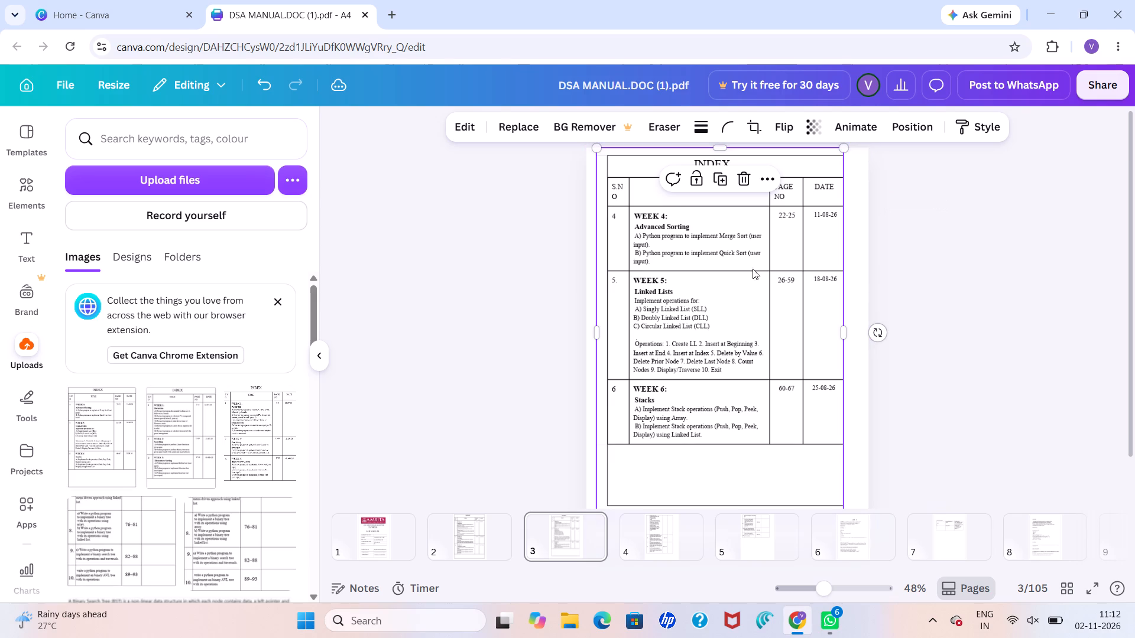
Reposition the index image within page 3 and widen it to about 19.4 so the table's full outer border is included.
drag(732, 285, 736, 293)
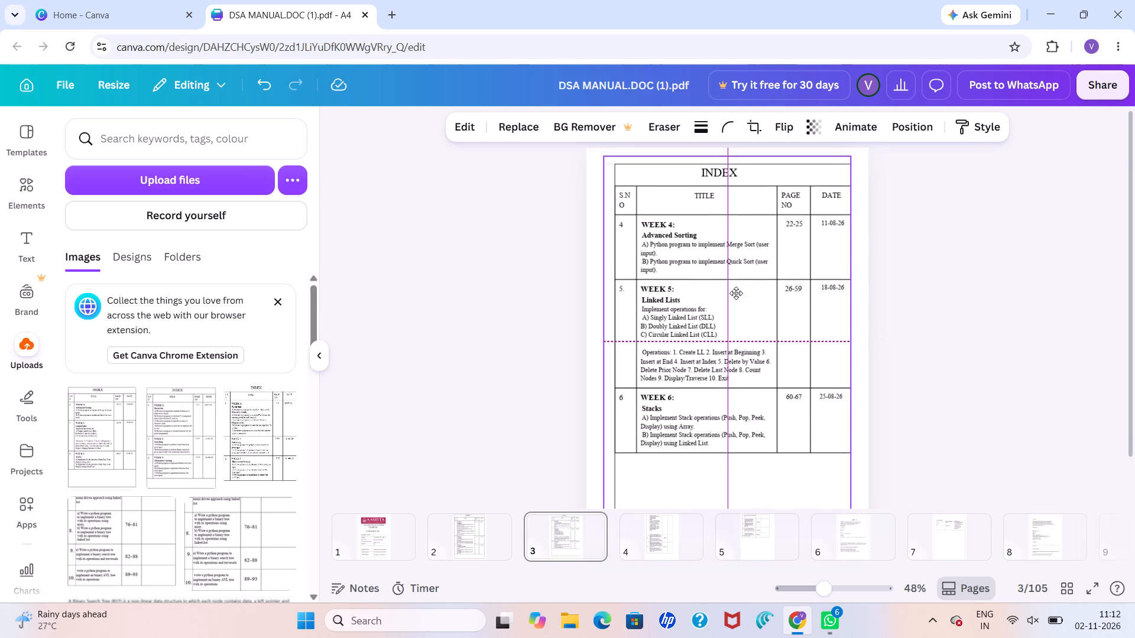
drag(736, 293, 734, 294)
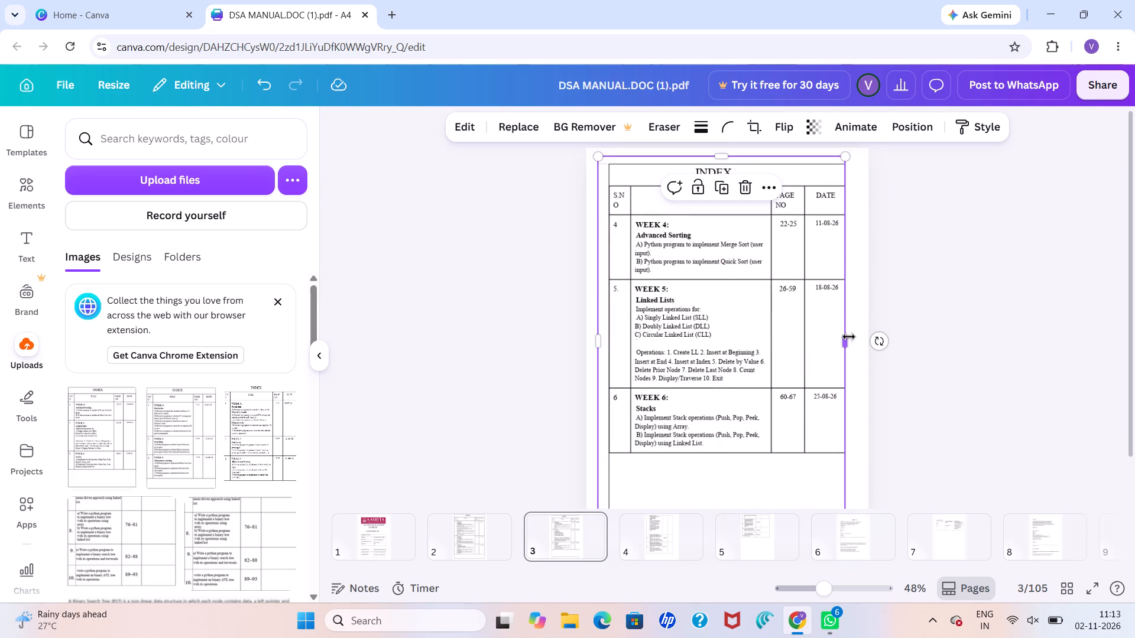
drag(849, 338, 855, 338)
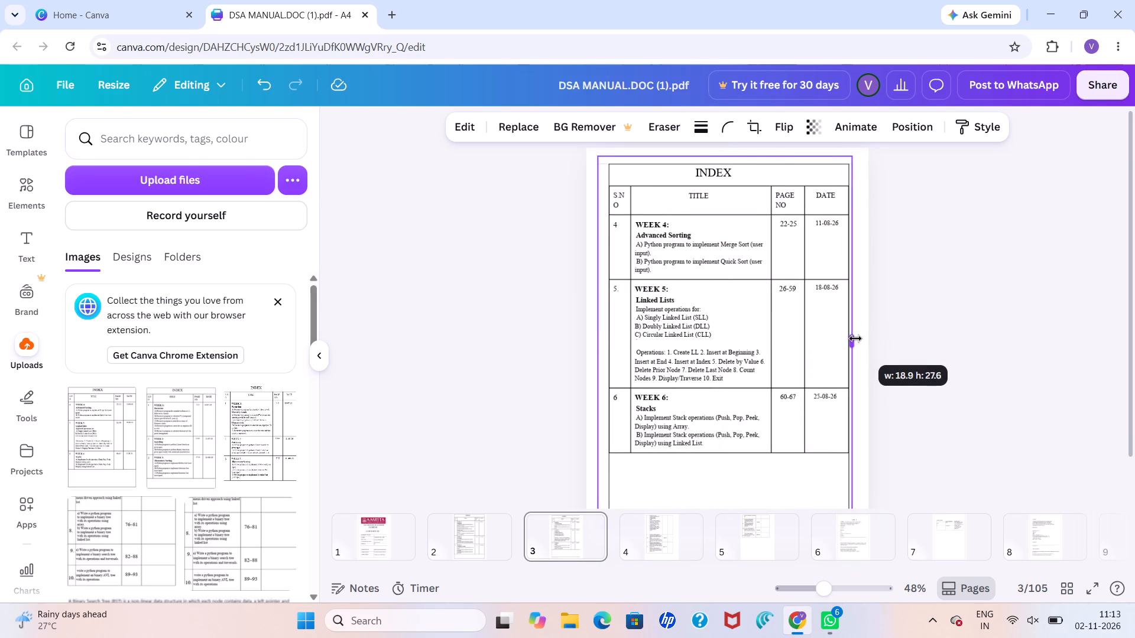
drag(855, 338, 859, 339)
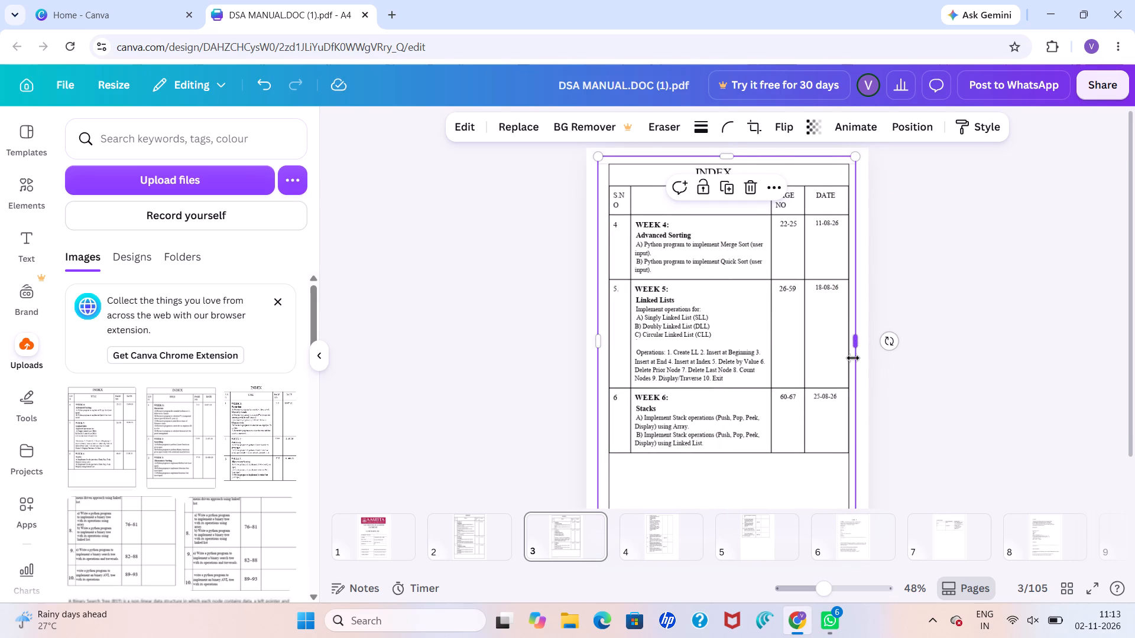
click(860, 340)
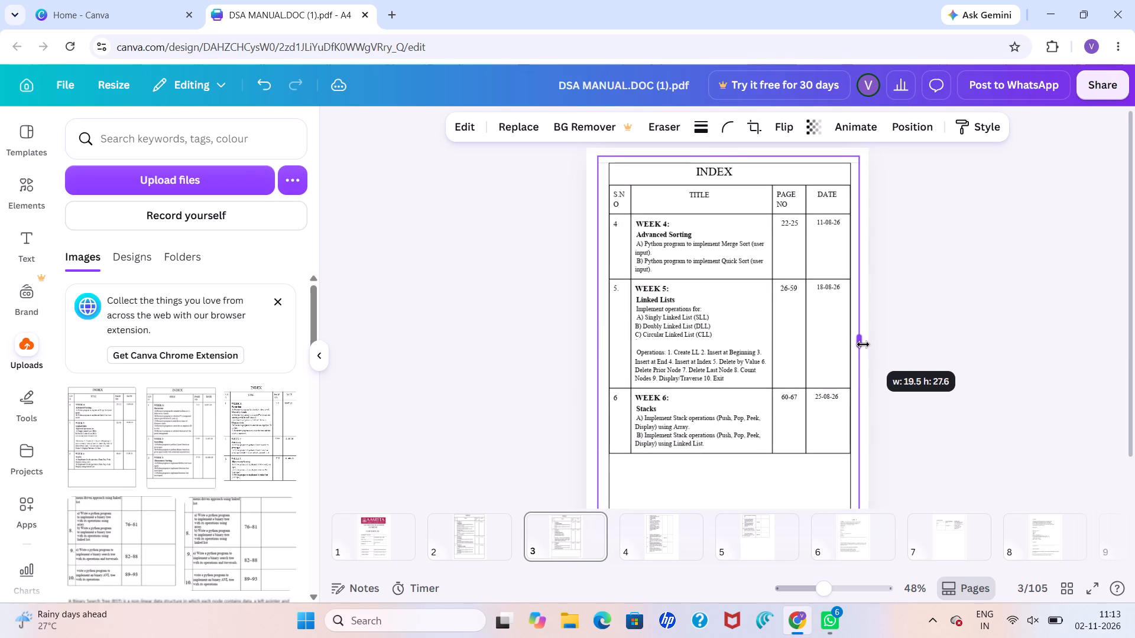
Adjust the index image's bottom edge on page 3 to a height of about 27.5, and check the deselected page.
scroll(767, 375, down, 1)
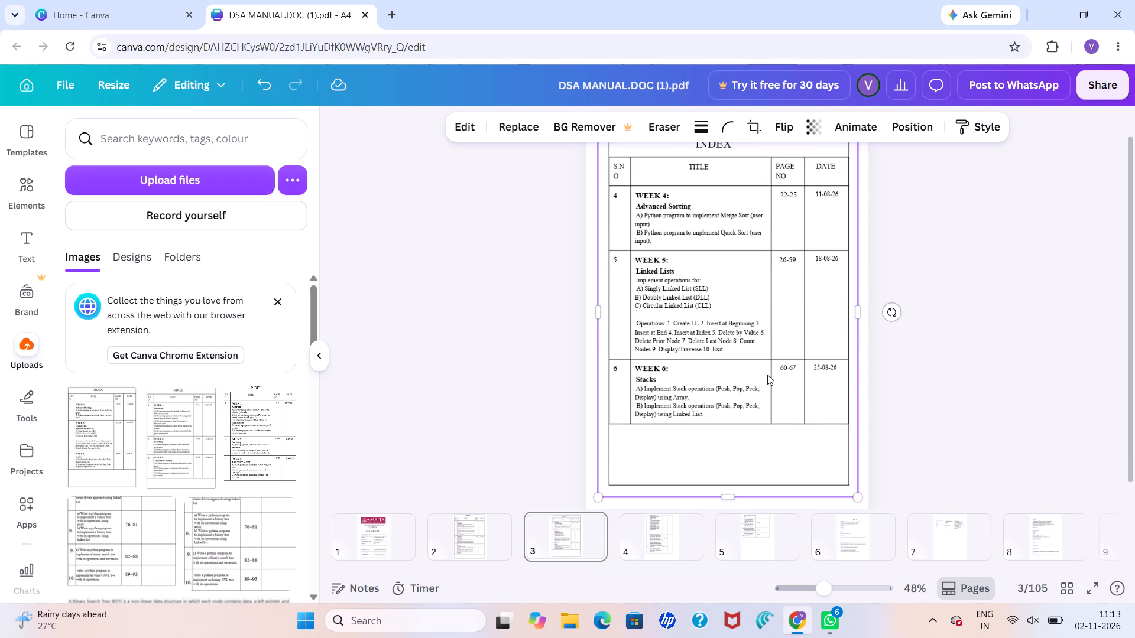
scroll(767, 375, down, 1)
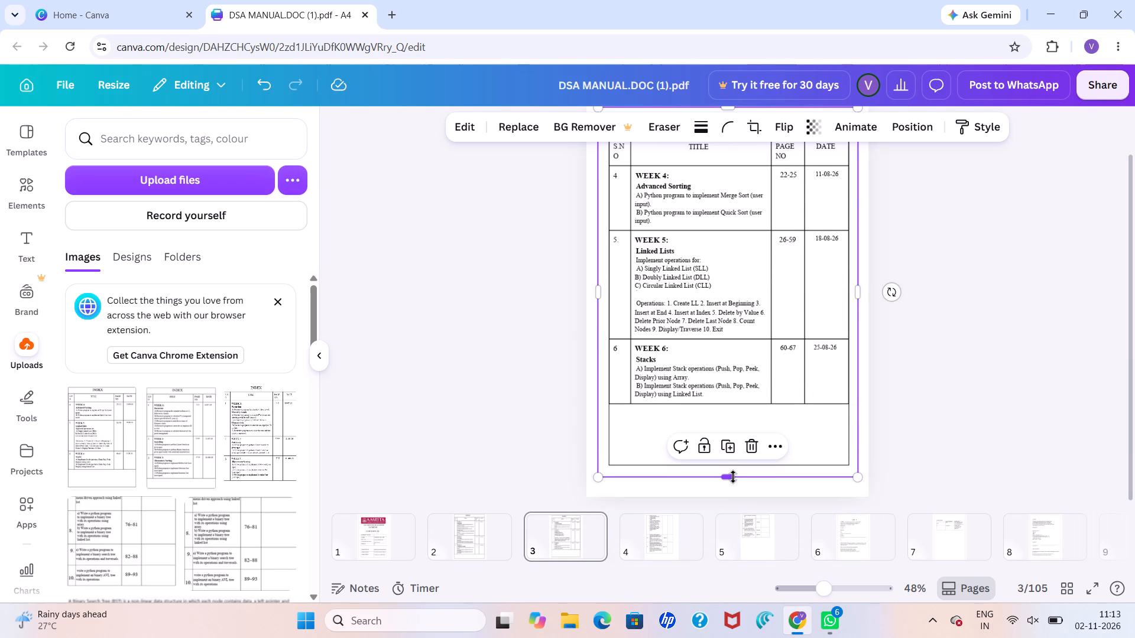
click(733, 477)
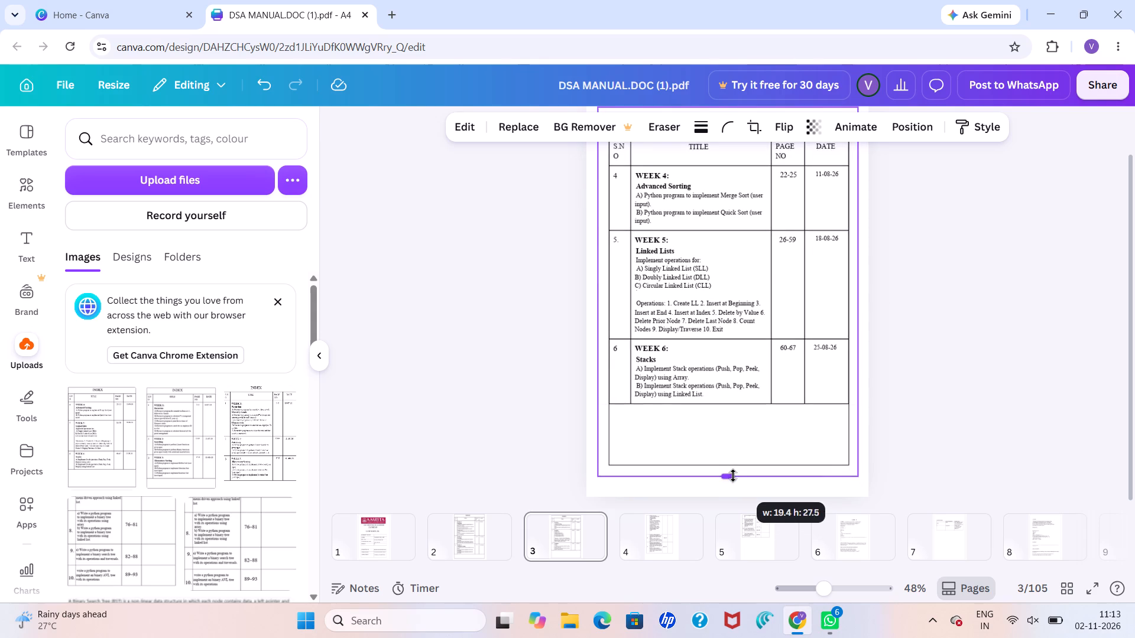
scroll(705, 394, up, 1)
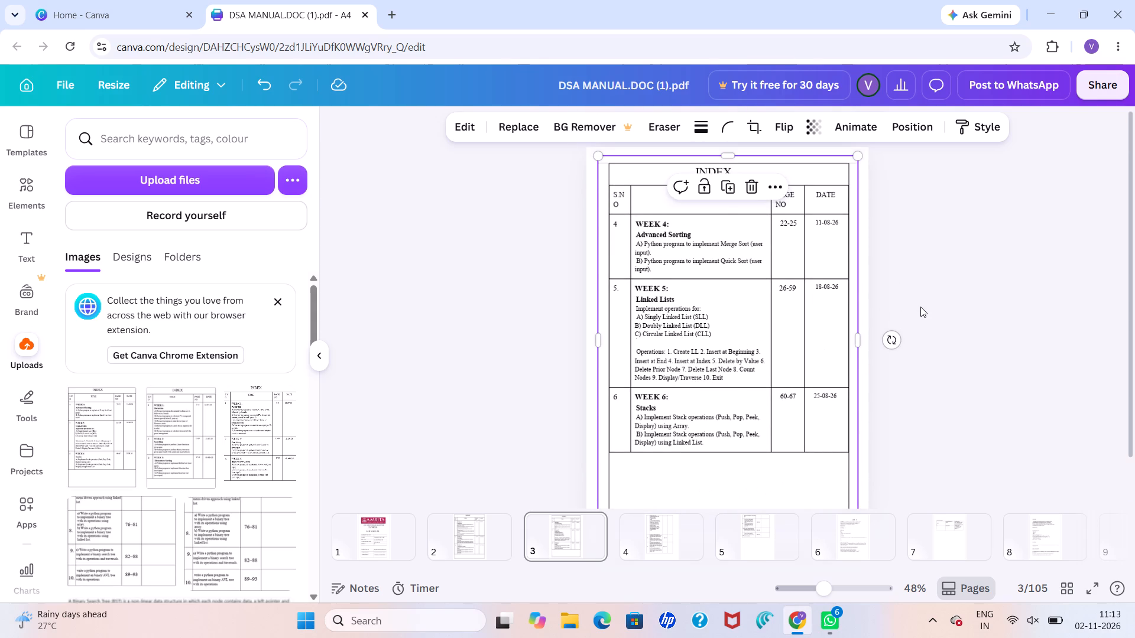
click(920, 307)
scroll(745, 354, down, 1)
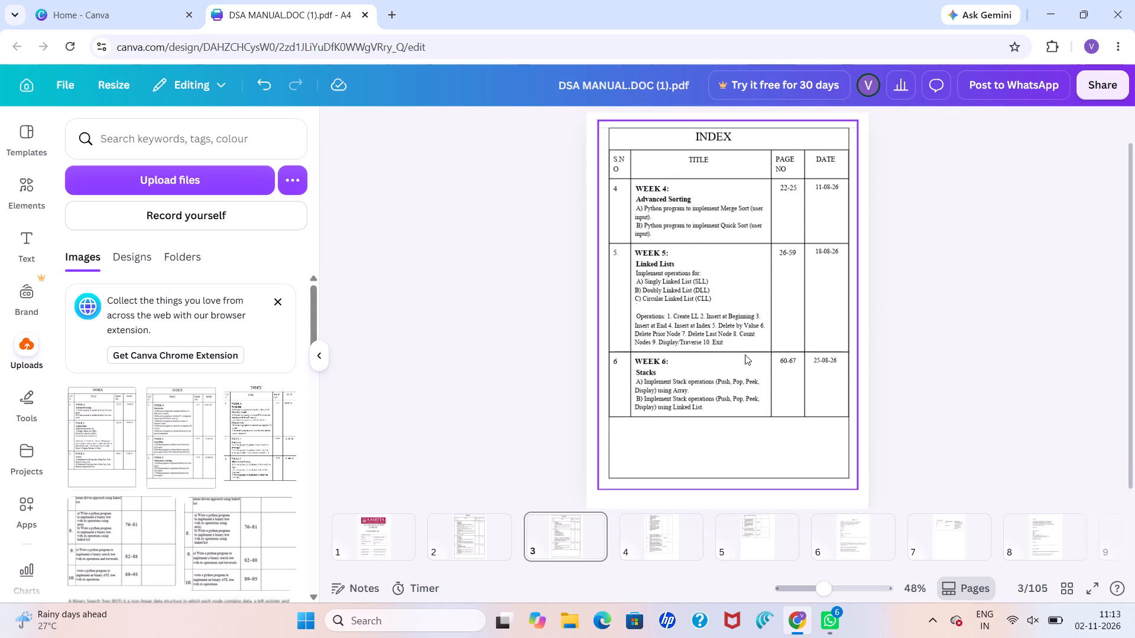
Delete the old index table image from page 4 and open page 5.
scroll(745, 354, down, 1)
scroll(745, 354, up, 2)
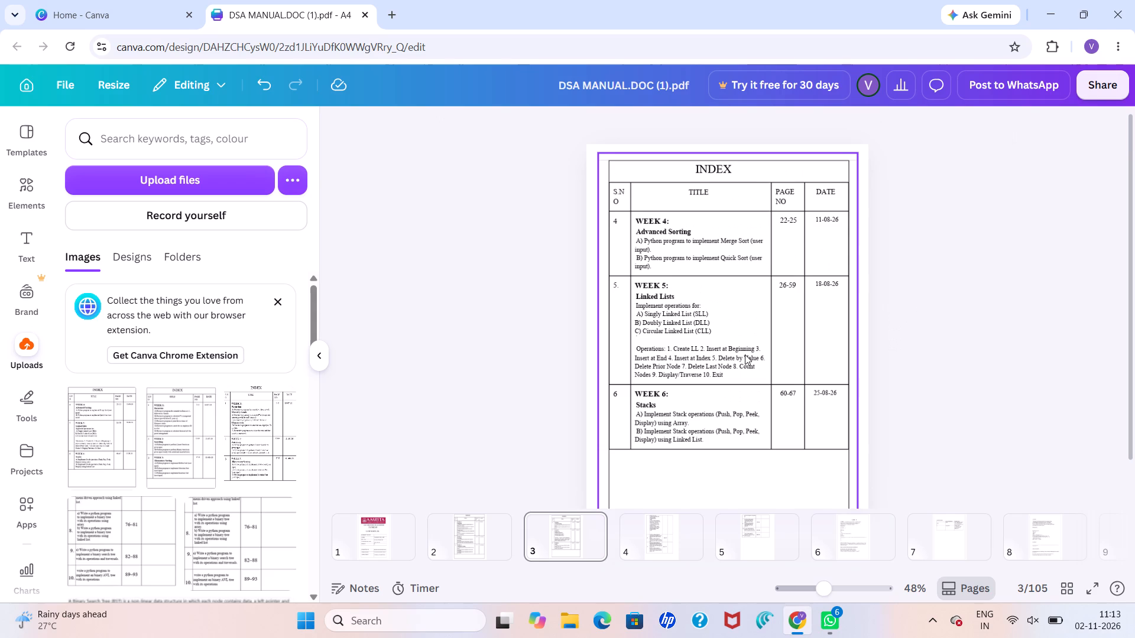
click(650, 552)
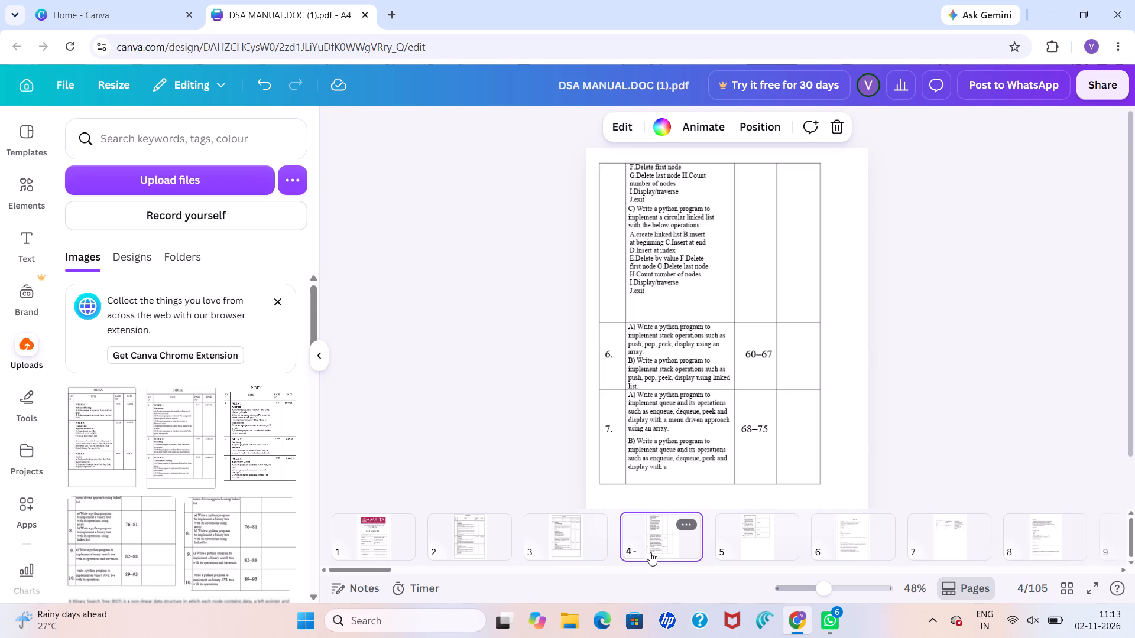
right_click(698, 425)
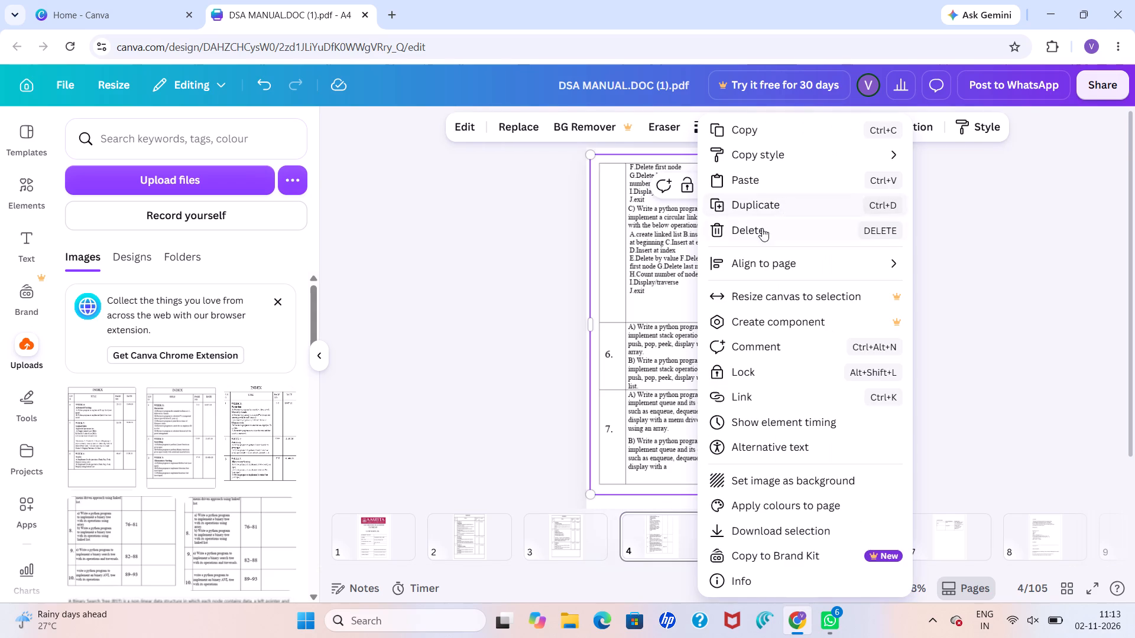
click(760, 230)
click(741, 528)
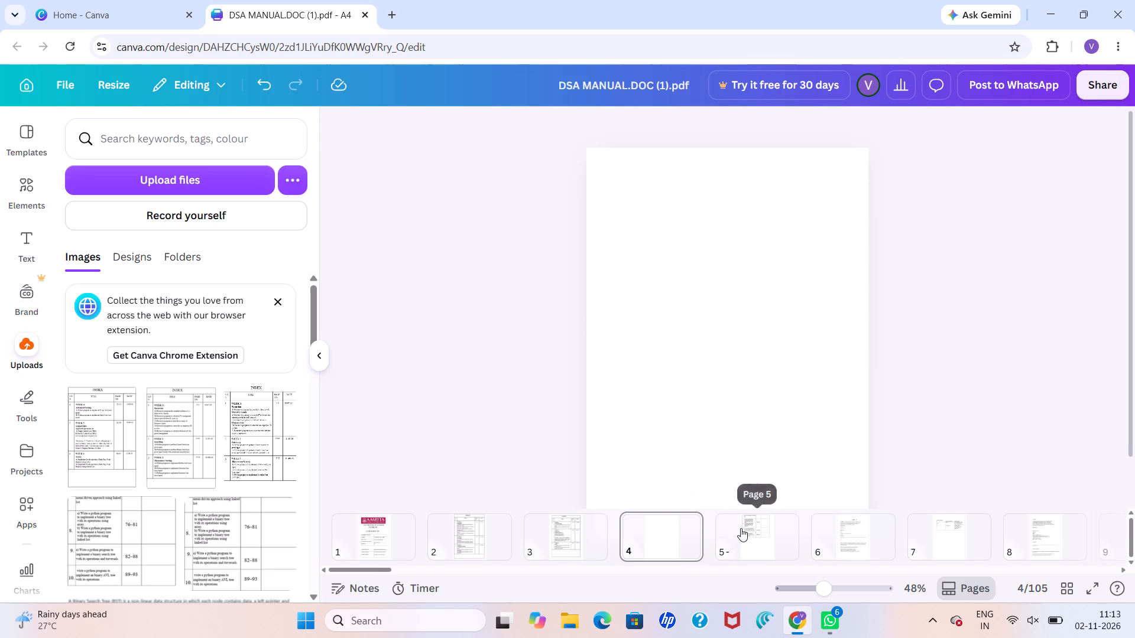
Delete the old index table image from page 5 and return to the blank page 4.
click(711, 300)
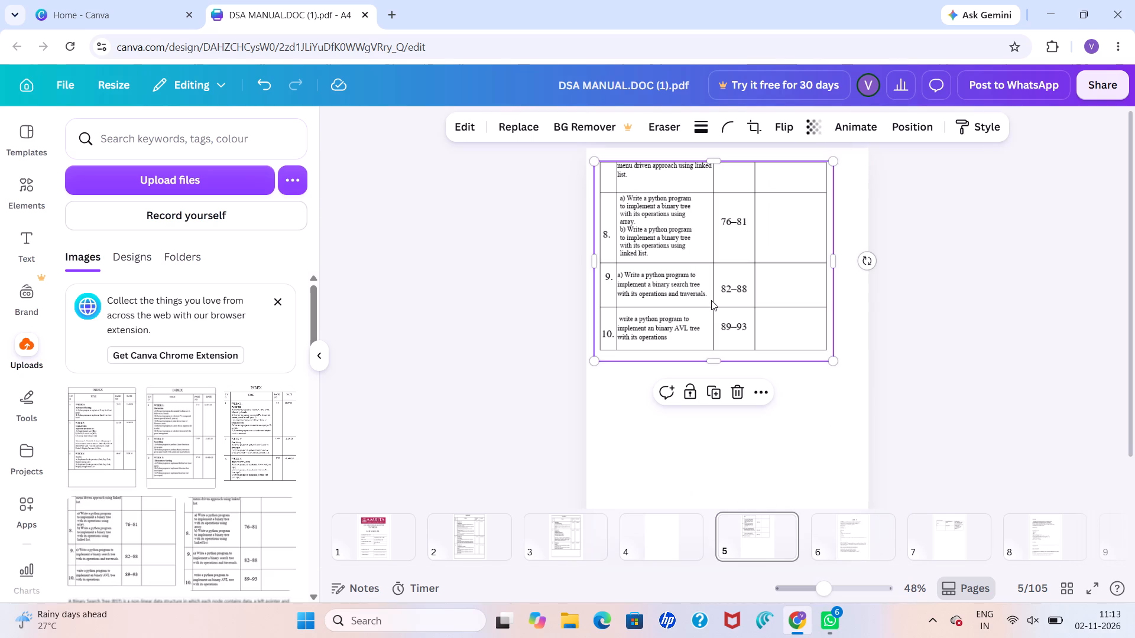
click(745, 399)
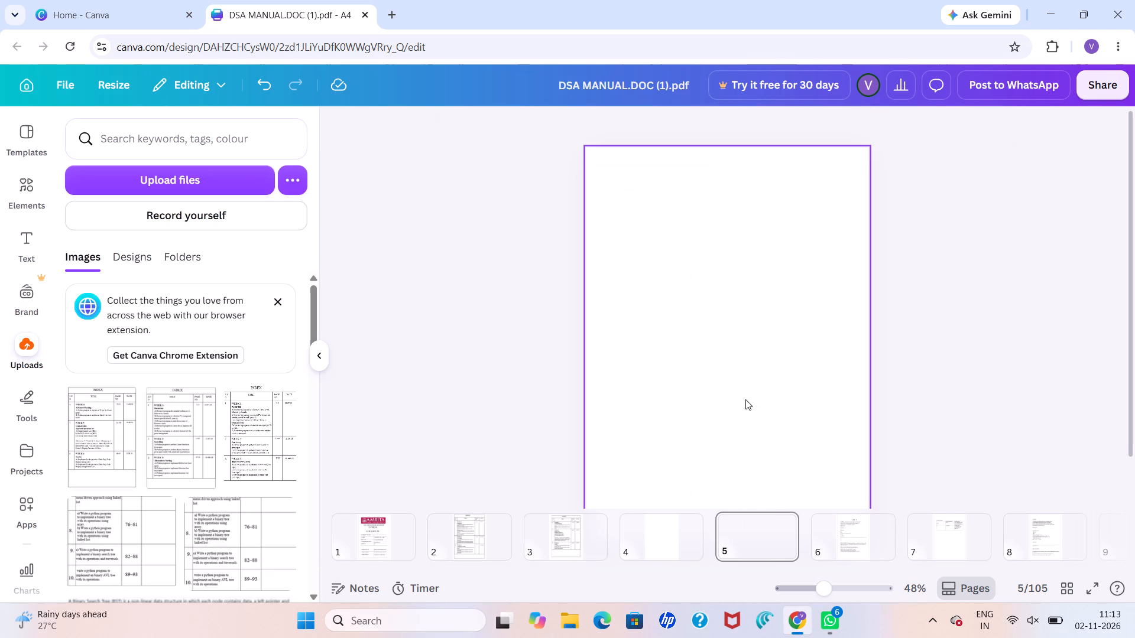
click(667, 548)
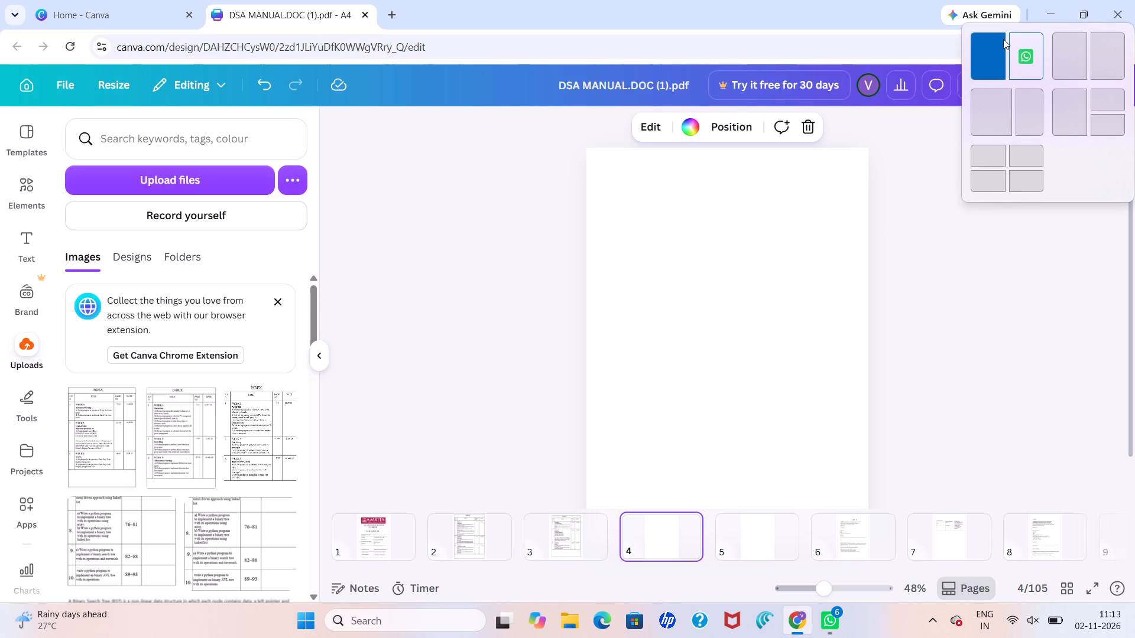
click(1003, 39)
scroll(975, 326, down, 1)
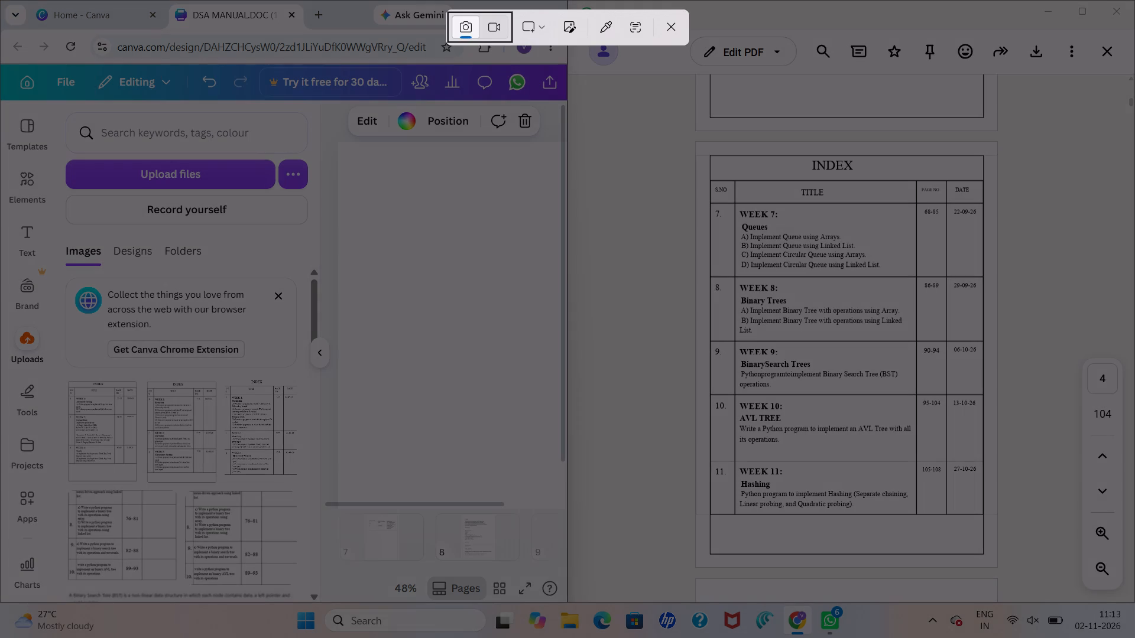
drag(703, 143, 858, 603)
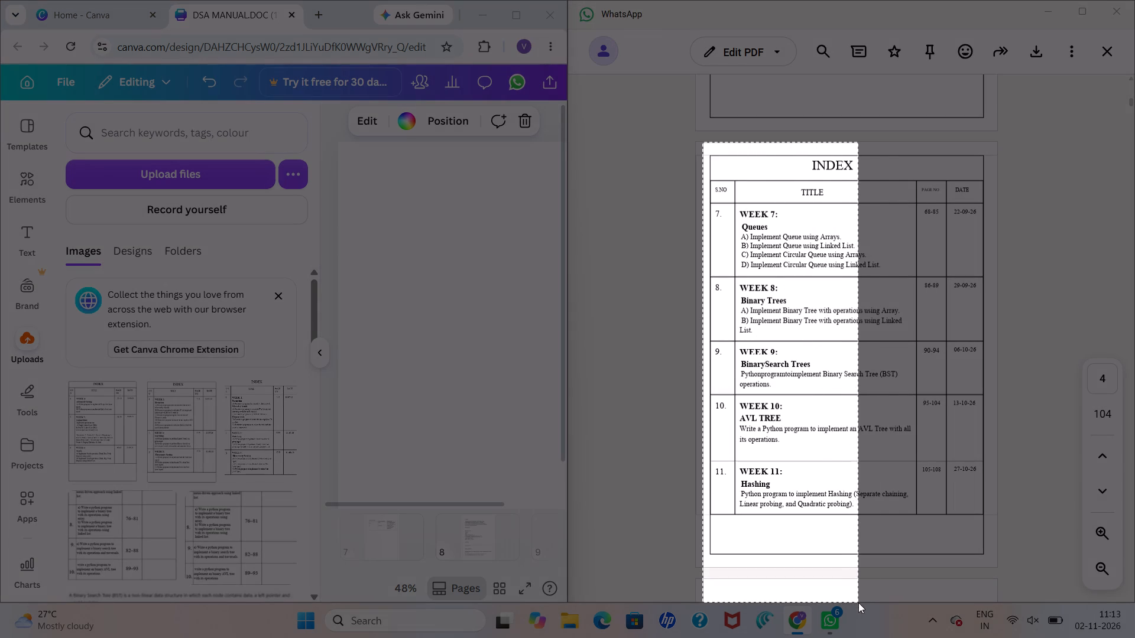
drag(858, 603, 1007, 569)
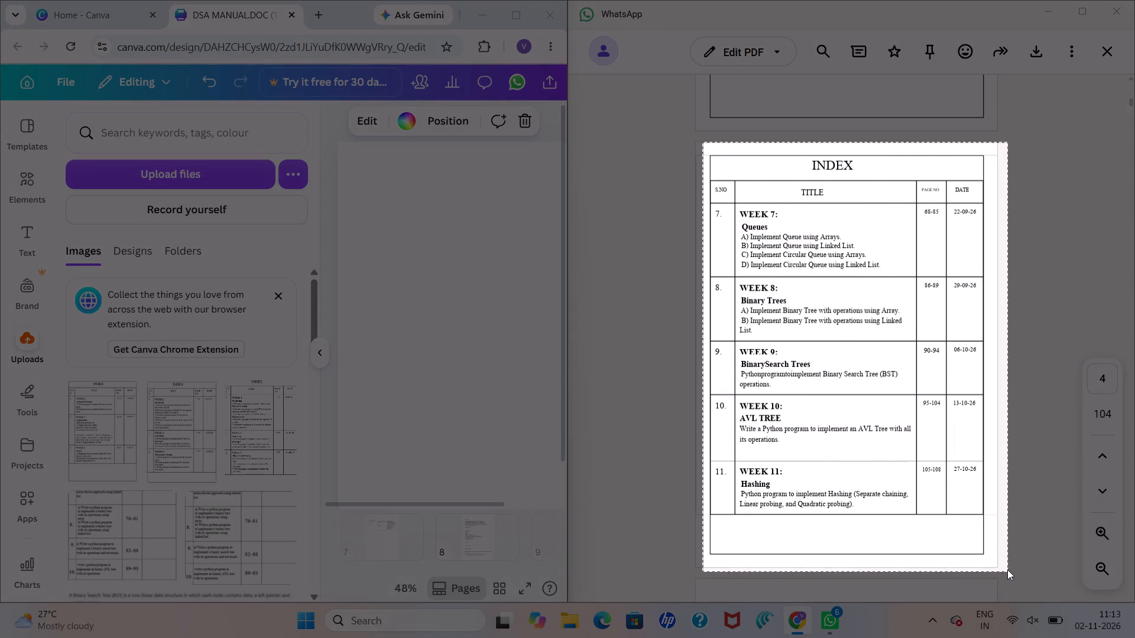
drag(1007, 569, 991, 562)
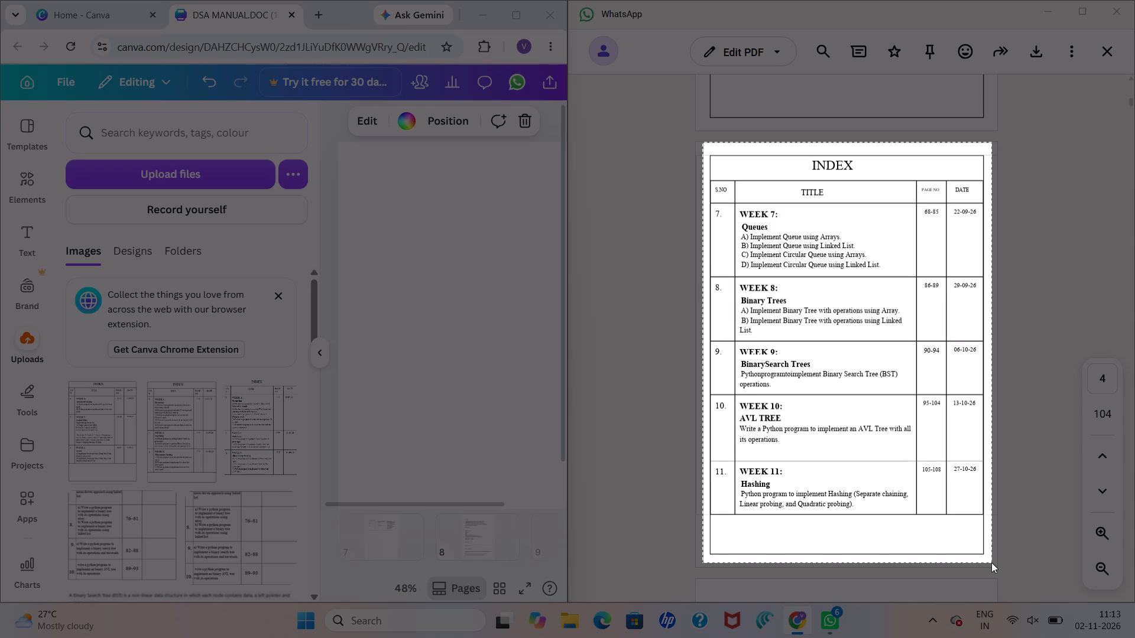
drag(991, 562, 993, 564)
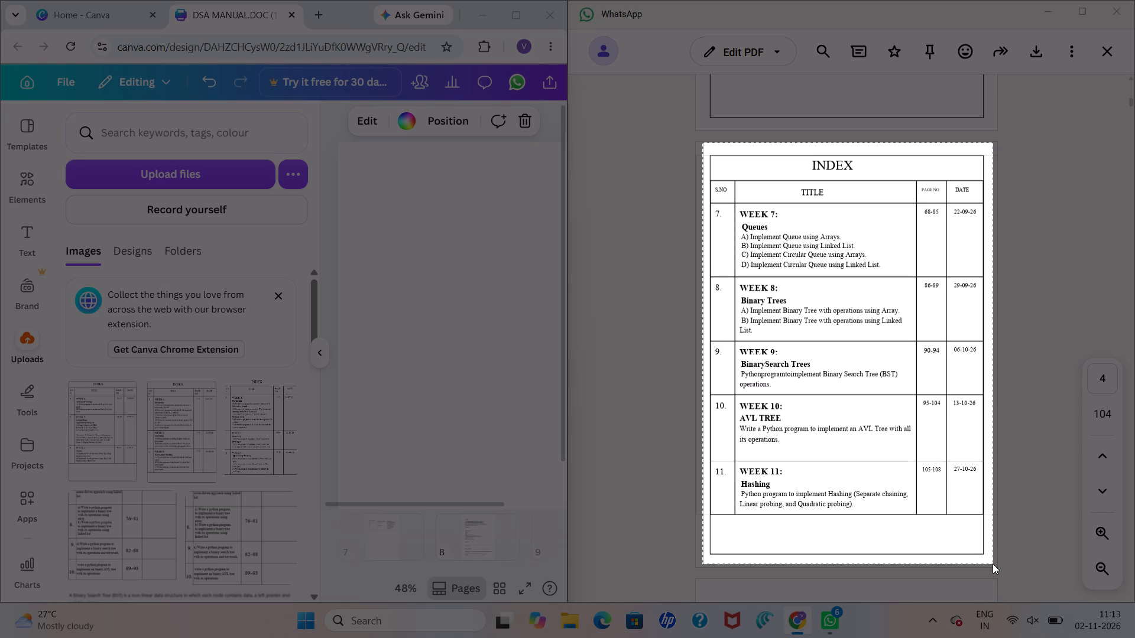
drag(993, 564, 995, 564)
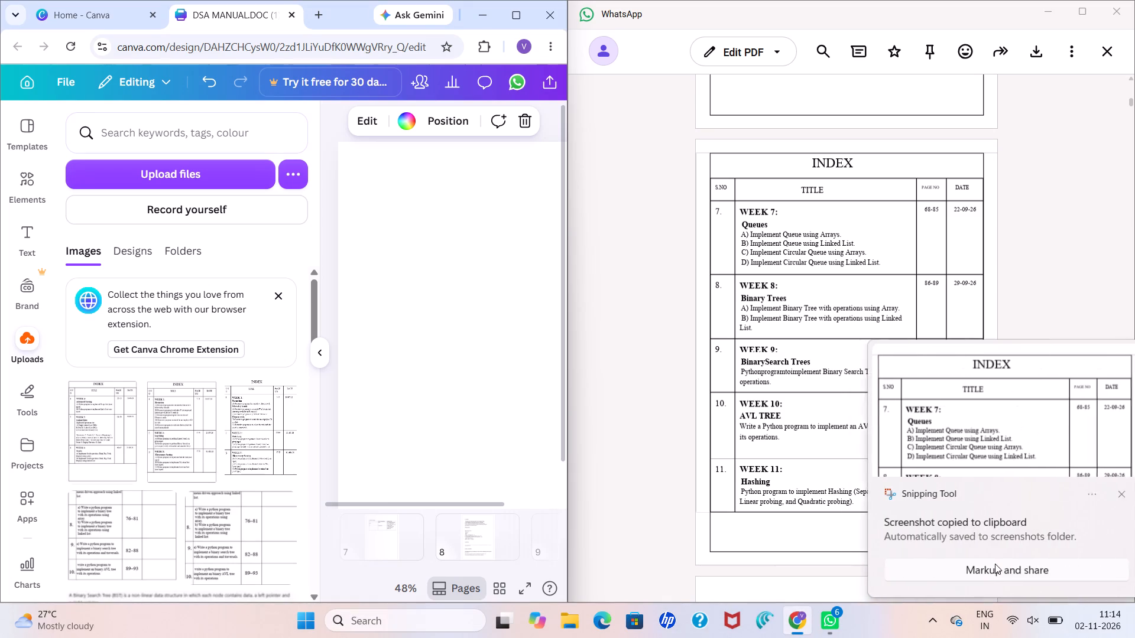
click(1104, 492)
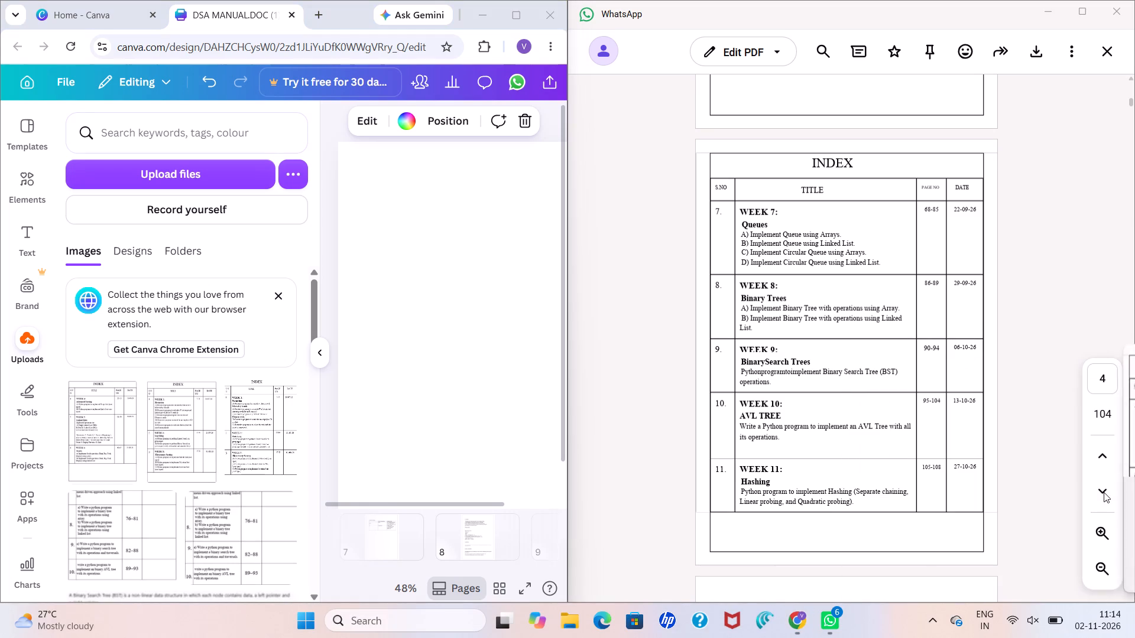
Return to the full-size Canva window and browse the Screenshots folder for the new index capture to upload.
click(507, 19)
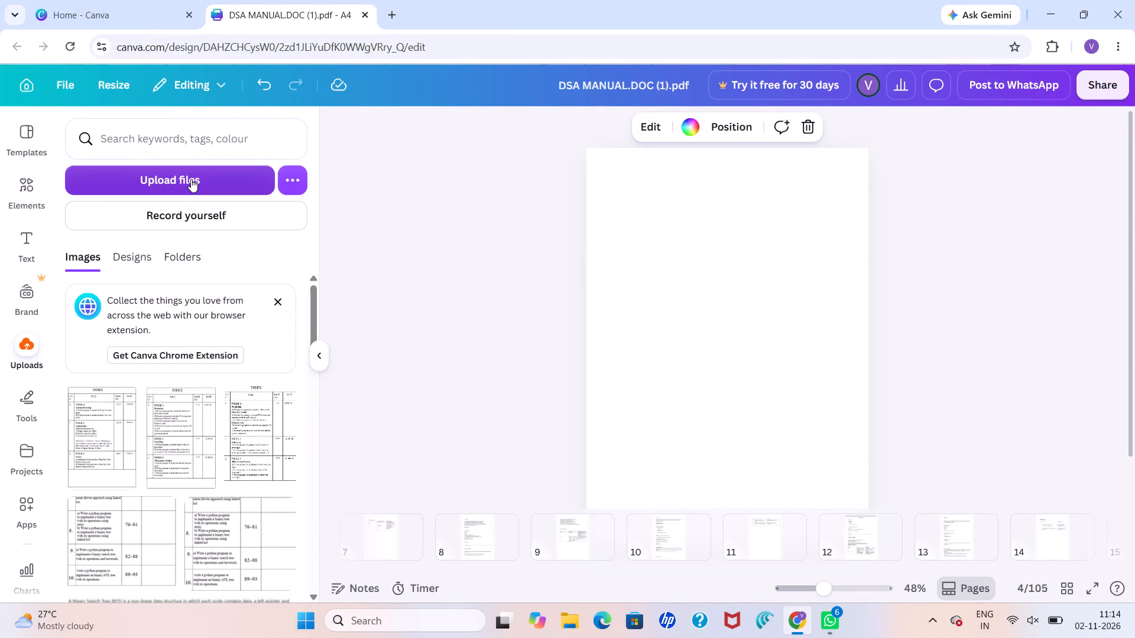
click(191, 179)
scroll(205, 207, down, 9)
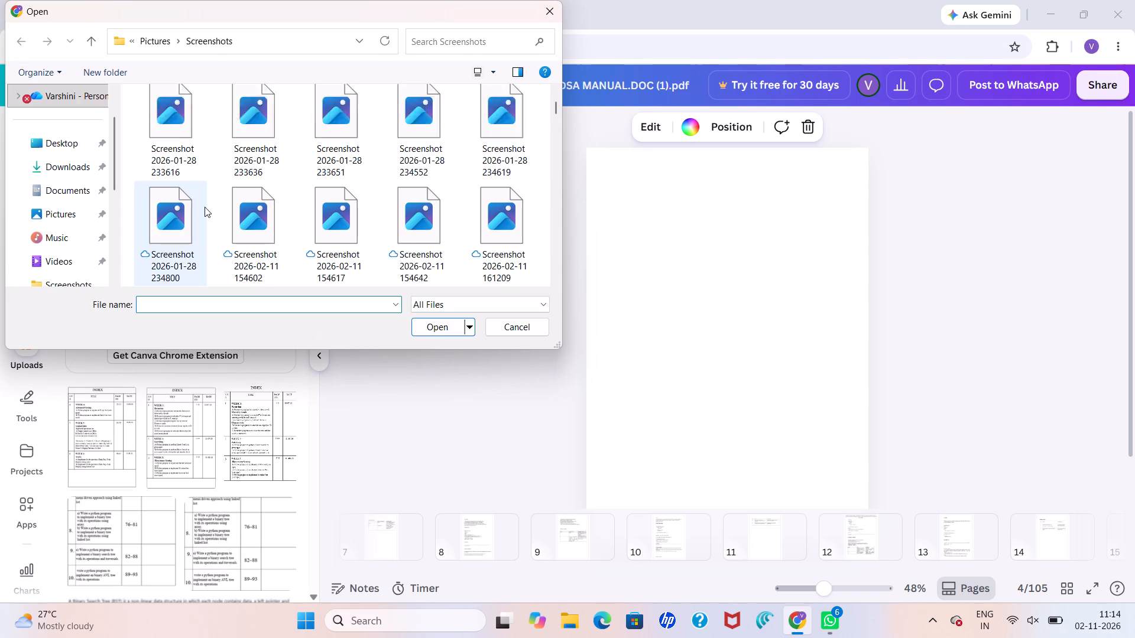
scroll(205, 207, down, 8)
scroll(205, 207, down, 20)
scroll(205, 207, down, 20)
scroll(205, 207, down, 6)
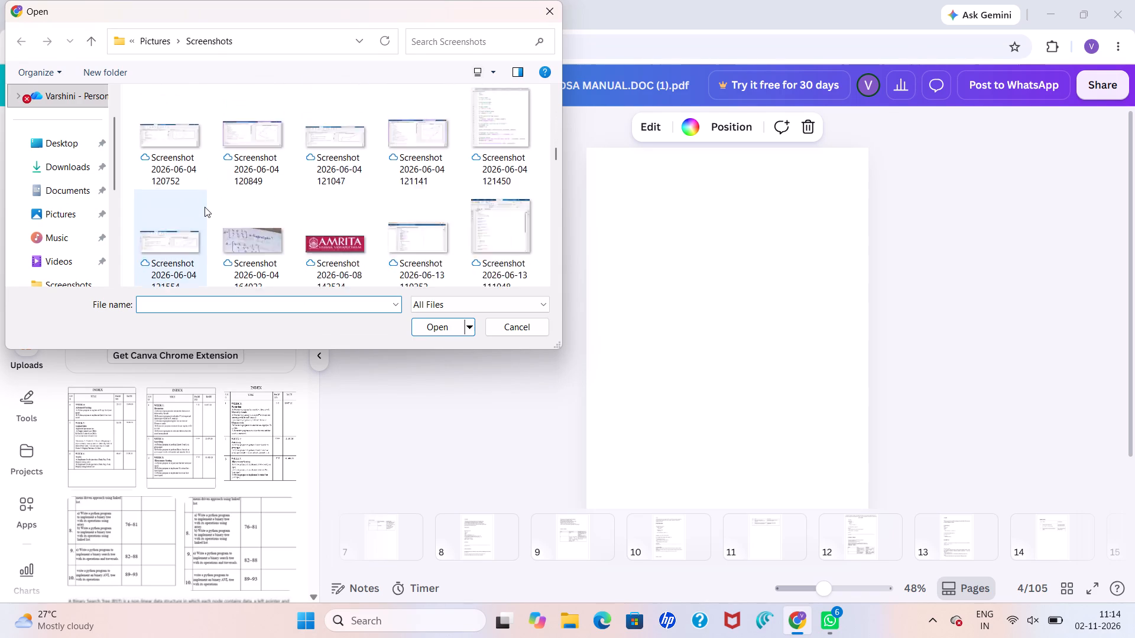
scroll(205, 207, down, 20)
scroll(205, 207, down, 20)
scroll(205, 207, down, 20)
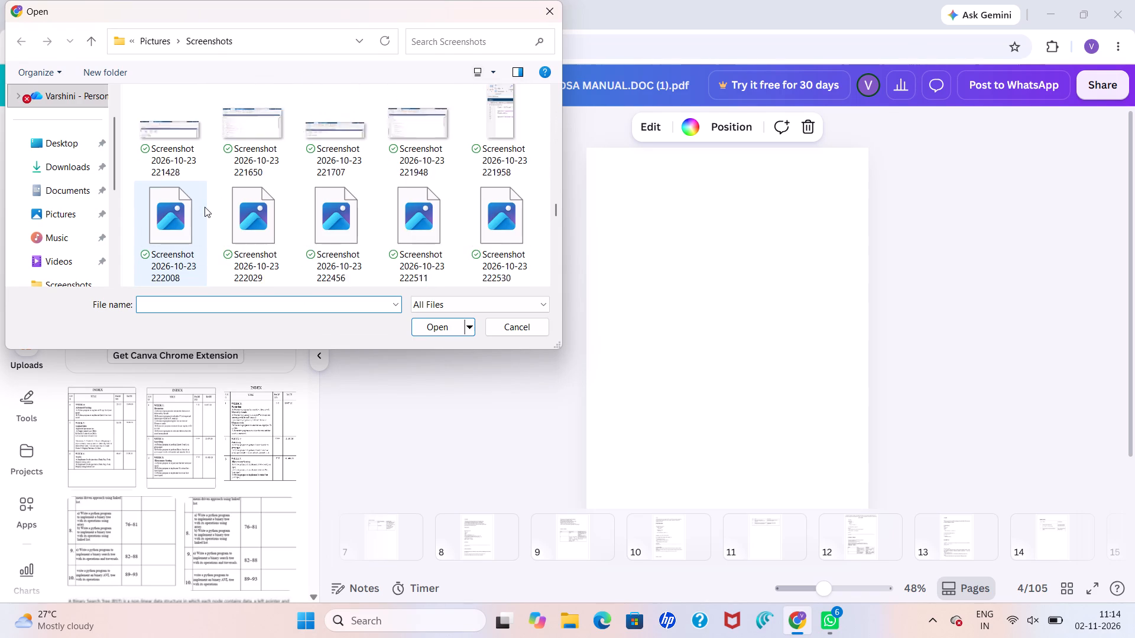
scroll(205, 207, down, 20)
scroll(205, 207, down, 20)
scroll(205, 207, down, 20)
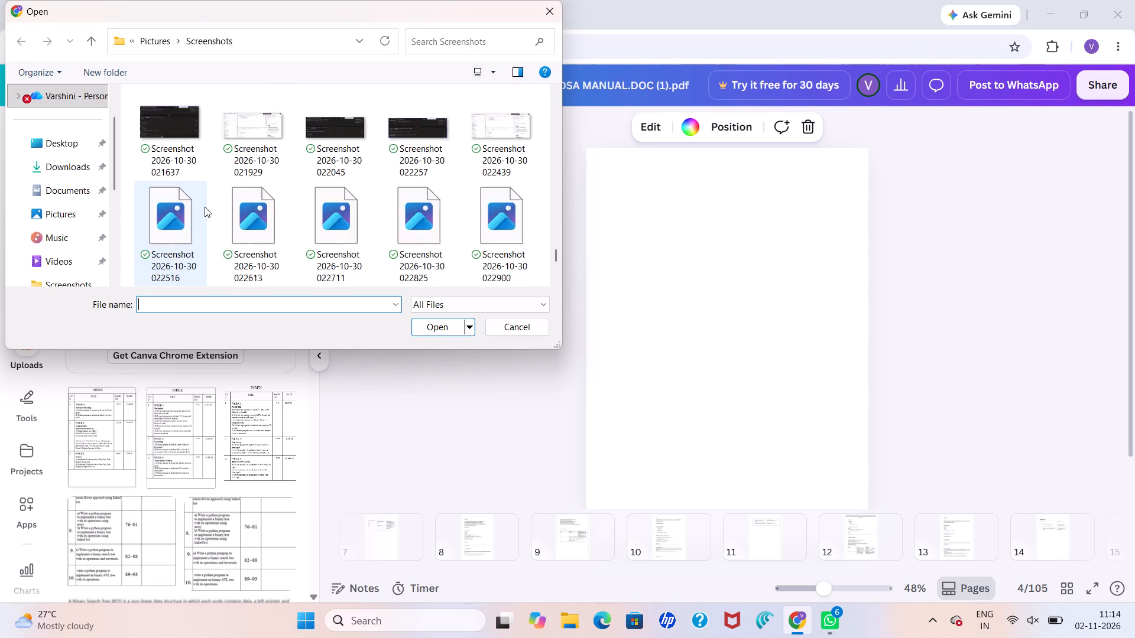
scroll(205, 207, down, 20)
scroll(205, 207, down, 12)
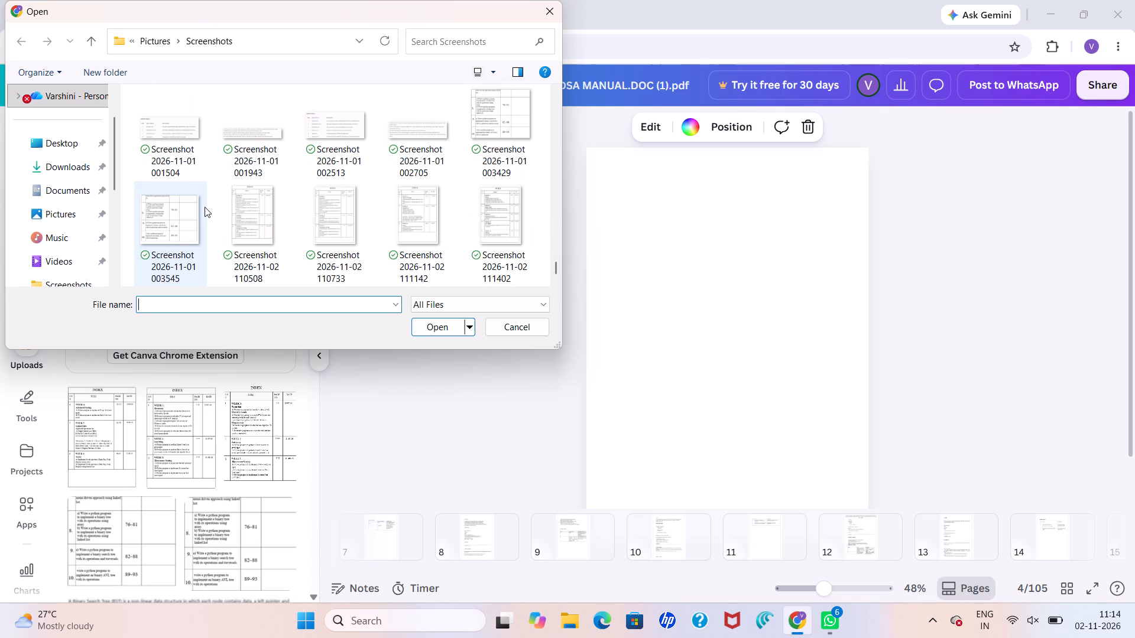
double_click(520, 191)
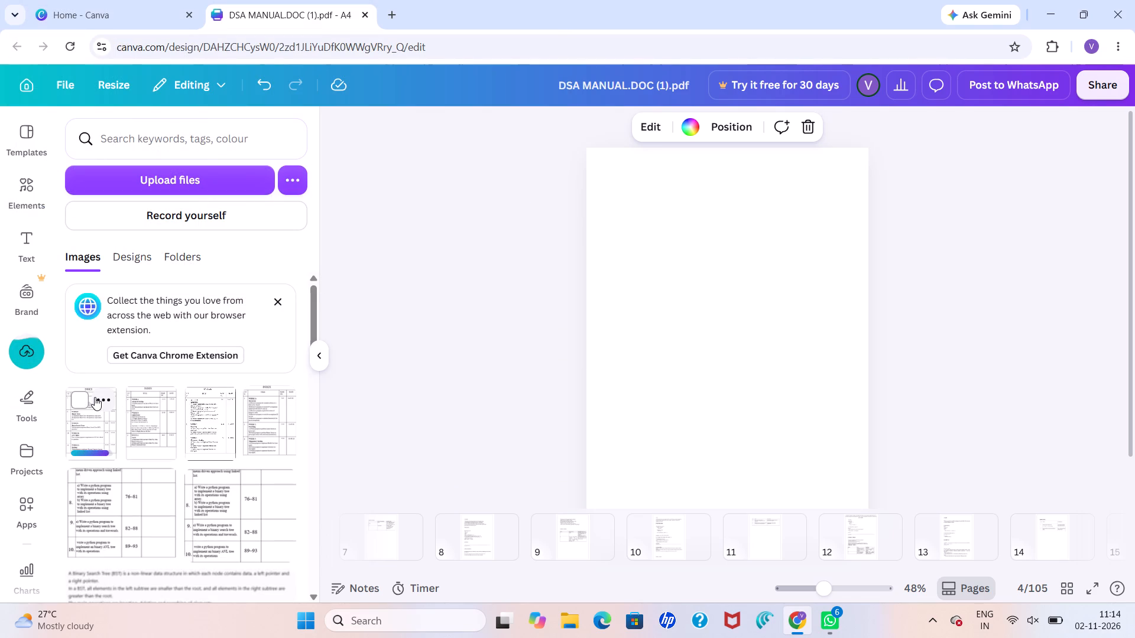
click(86, 428)
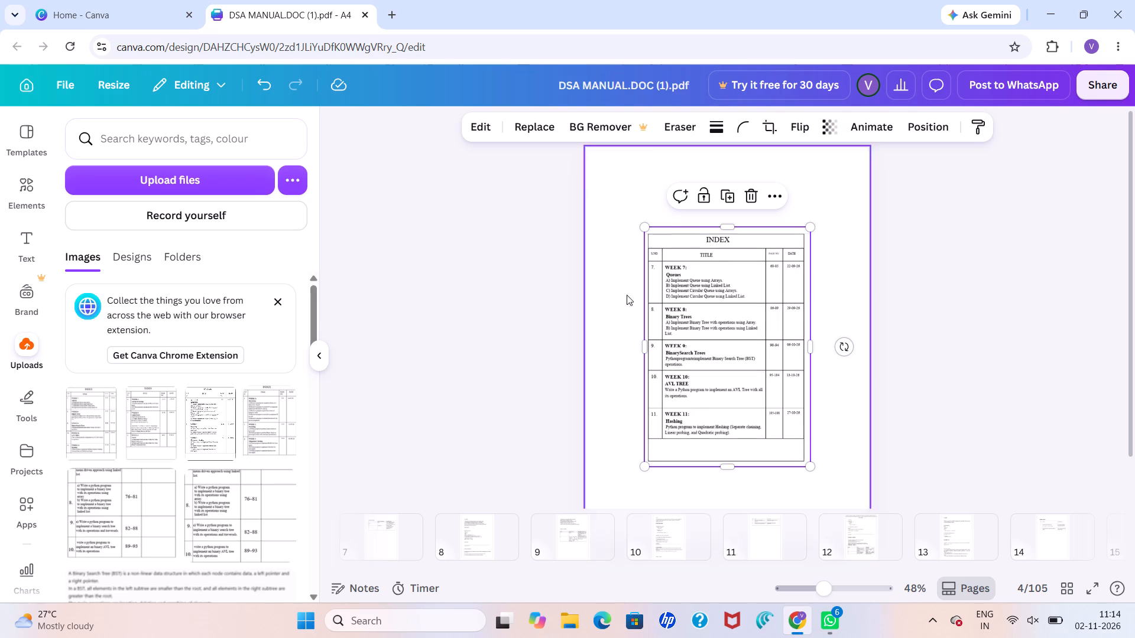
drag(720, 257, 734, 239)
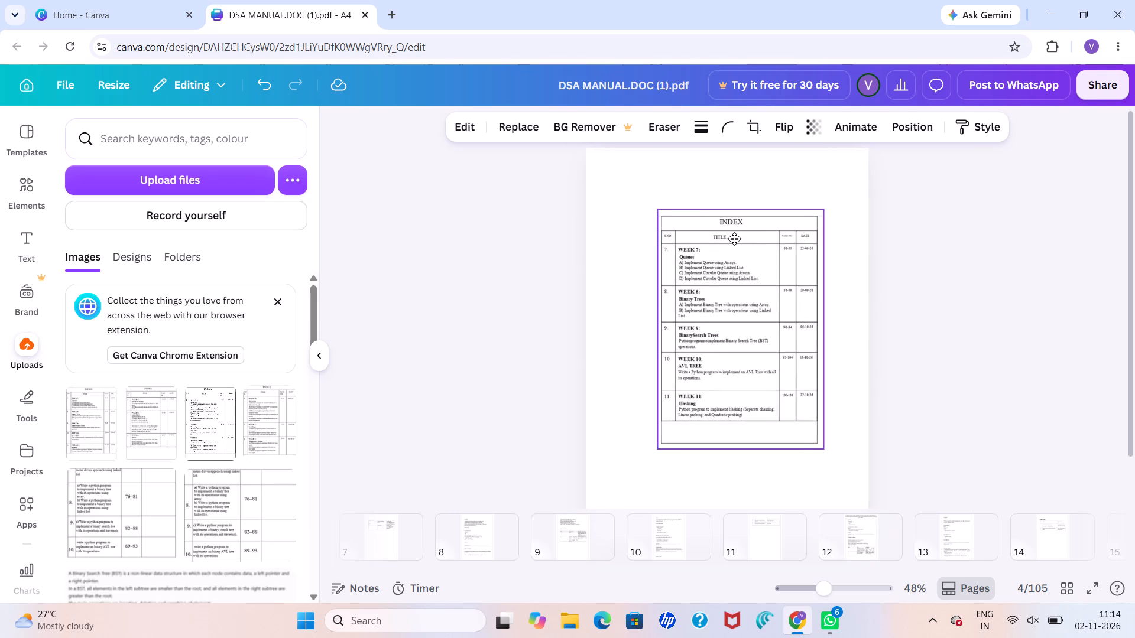
drag(734, 239, 731, 245)
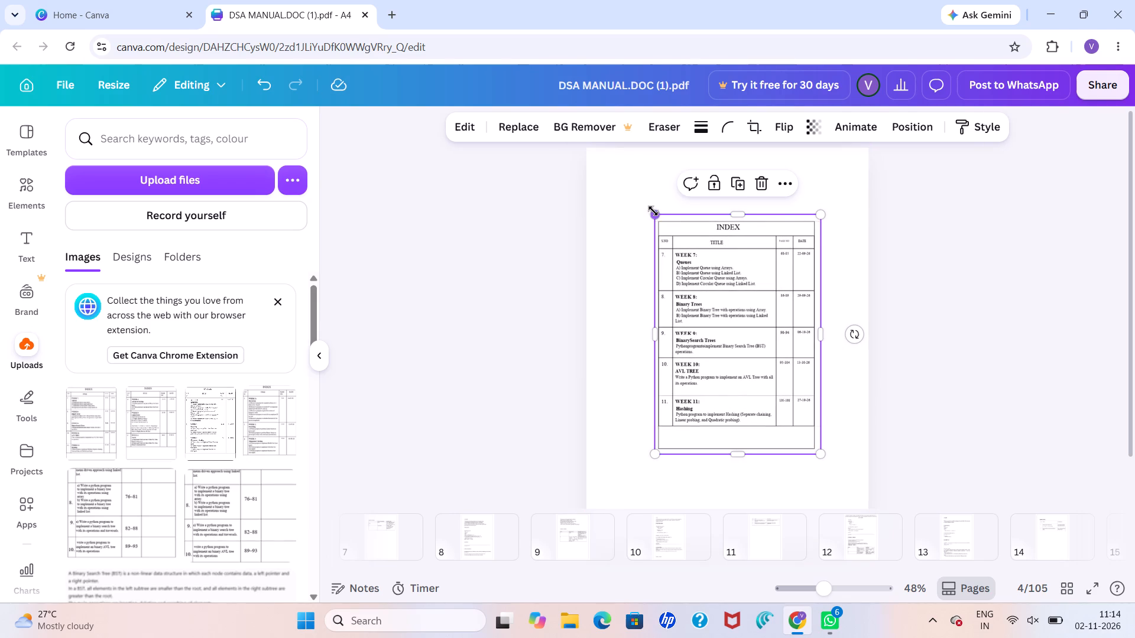
drag(658, 212, 598, 176)
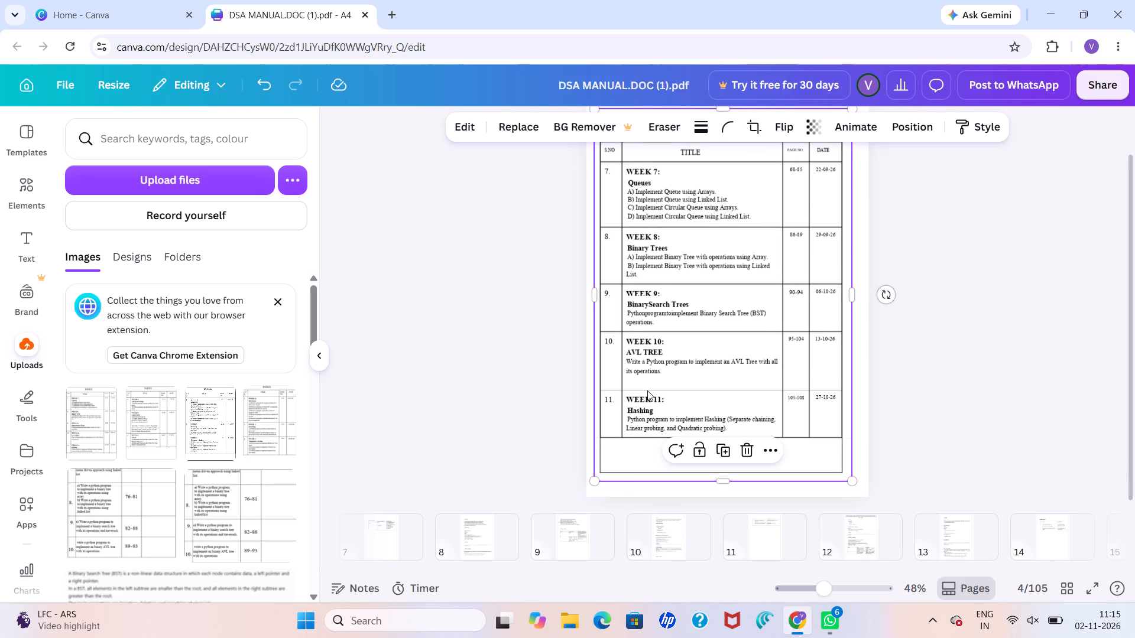
scroll(647, 390, up, 1)
click(903, 278)
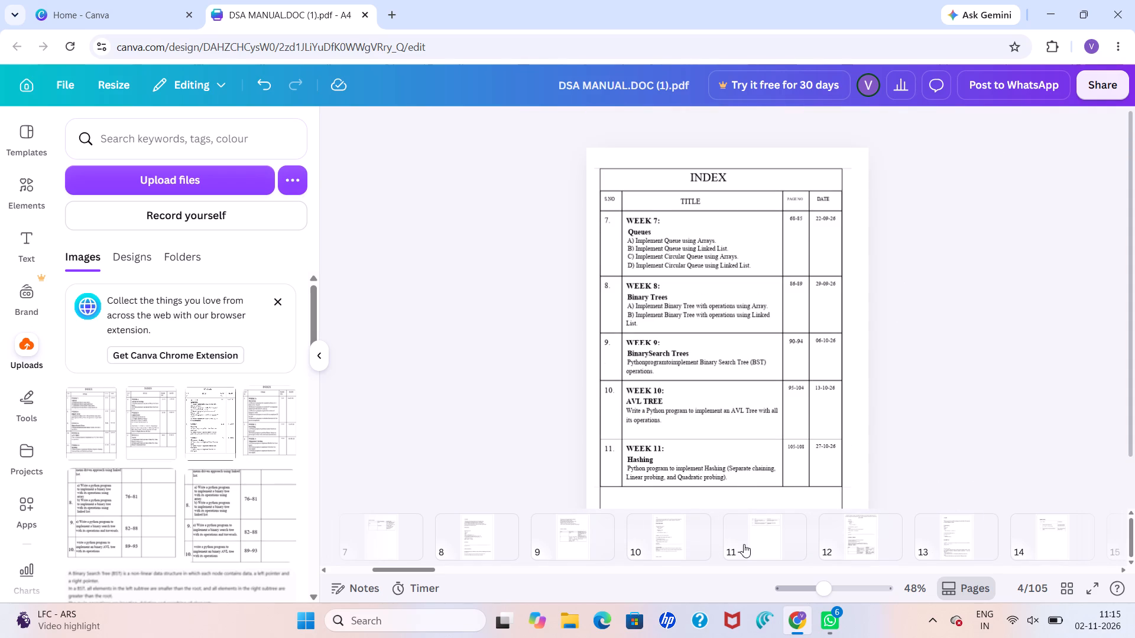
Delete the blank page 5 that follows the last index page.
scroll(564, 564, right, 5)
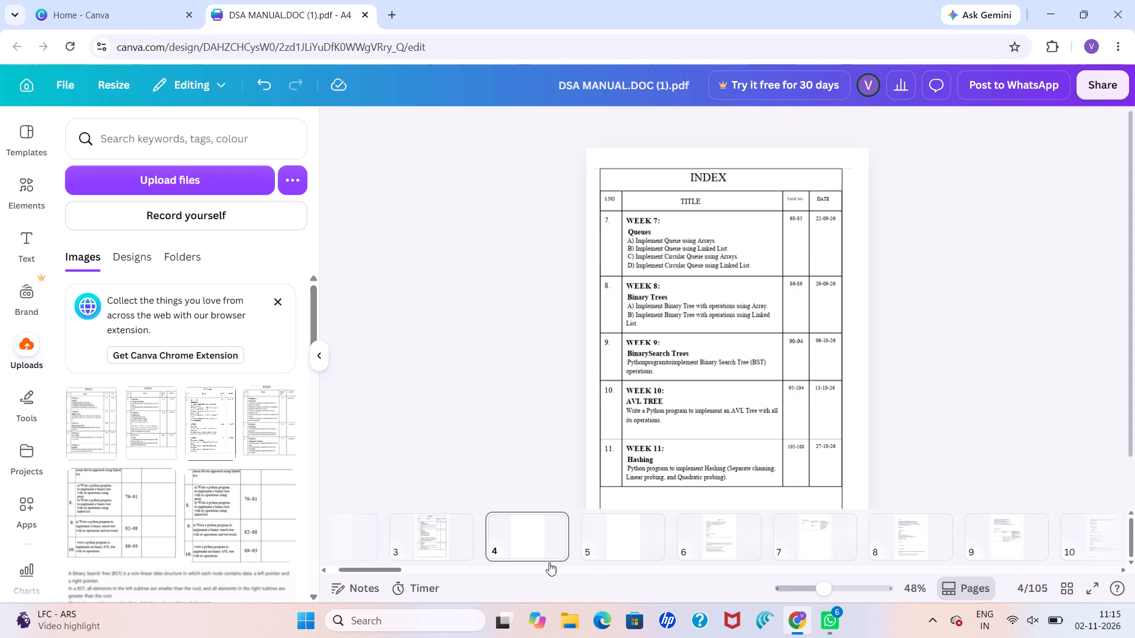
click(618, 536)
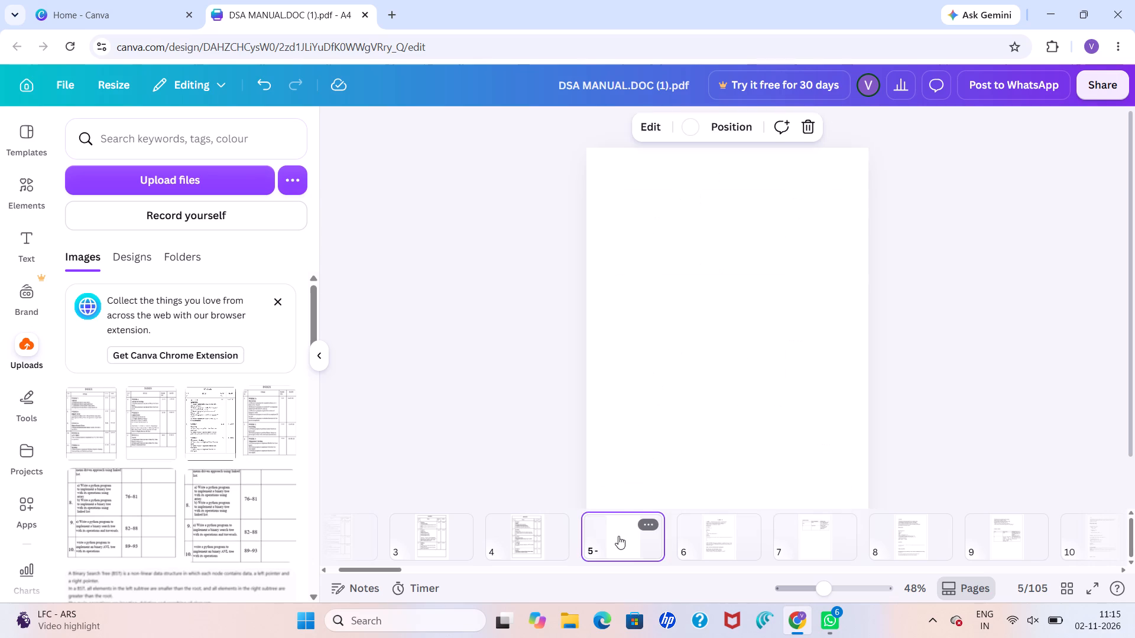
click(644, 528)
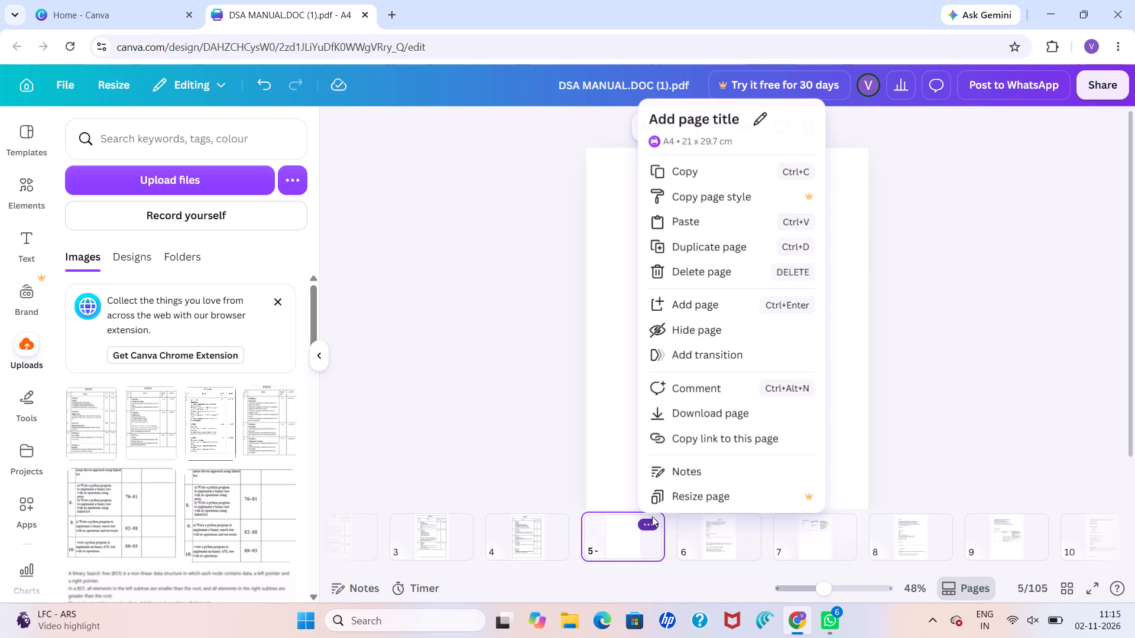
click(685, 271)
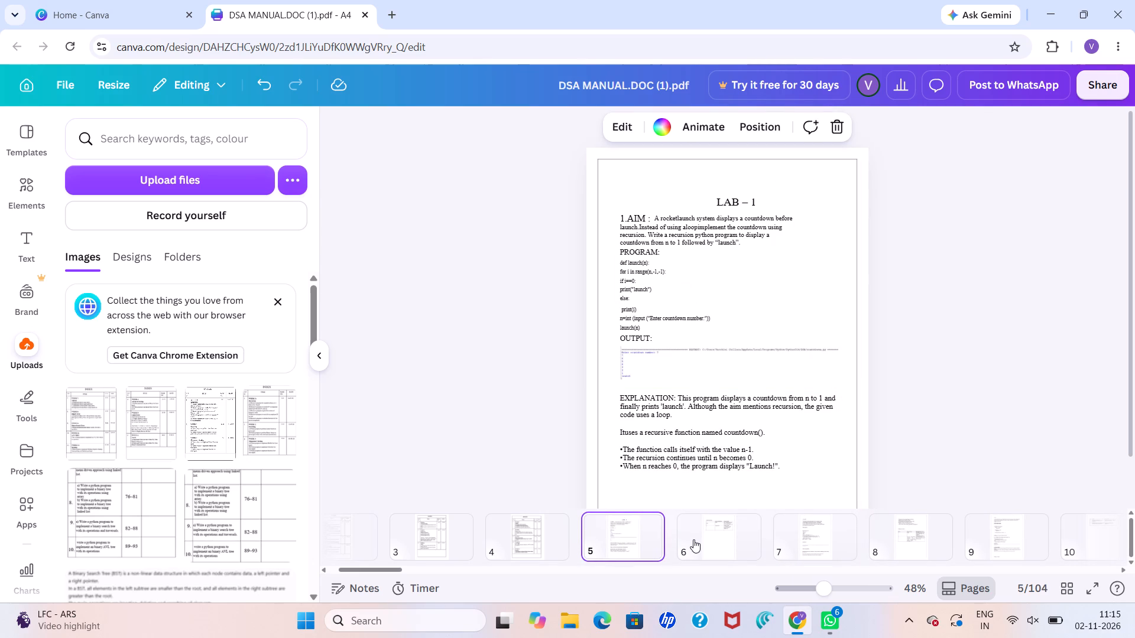
Look through the page thumbnails to the end of the manual and review the replaced index pages 2, 3 and 4.
scroll(693, 539, left, 13)
scroll(693, 539, left, 20)
scroll(693, 539, left, 1)
scroll(693, 539, left, 20)
scroll(693, 539, left, 18)
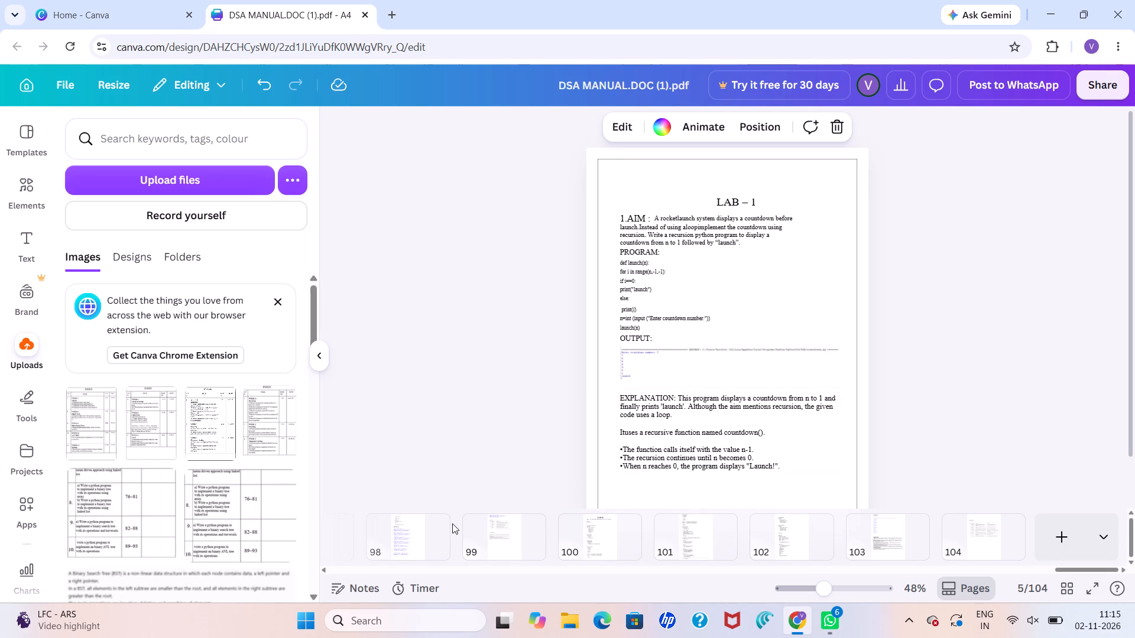
scroll(411, 545, right, 9)
scroll(411, 545, right, 20)
scroll(411, 545, right, 19)
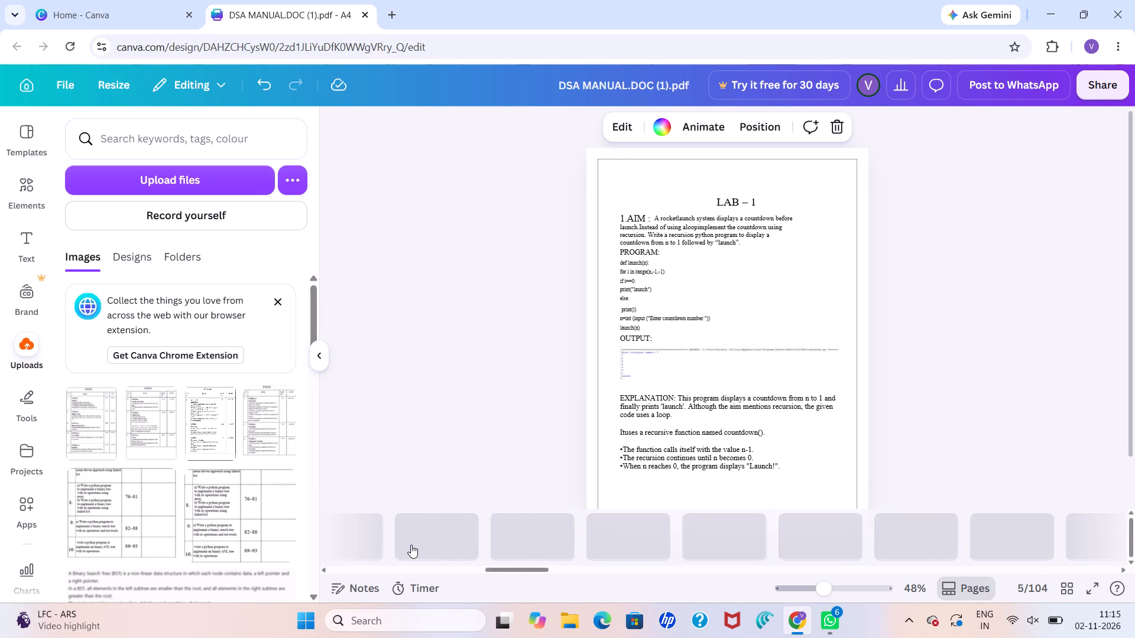
scroll(411, 545, right, 18)
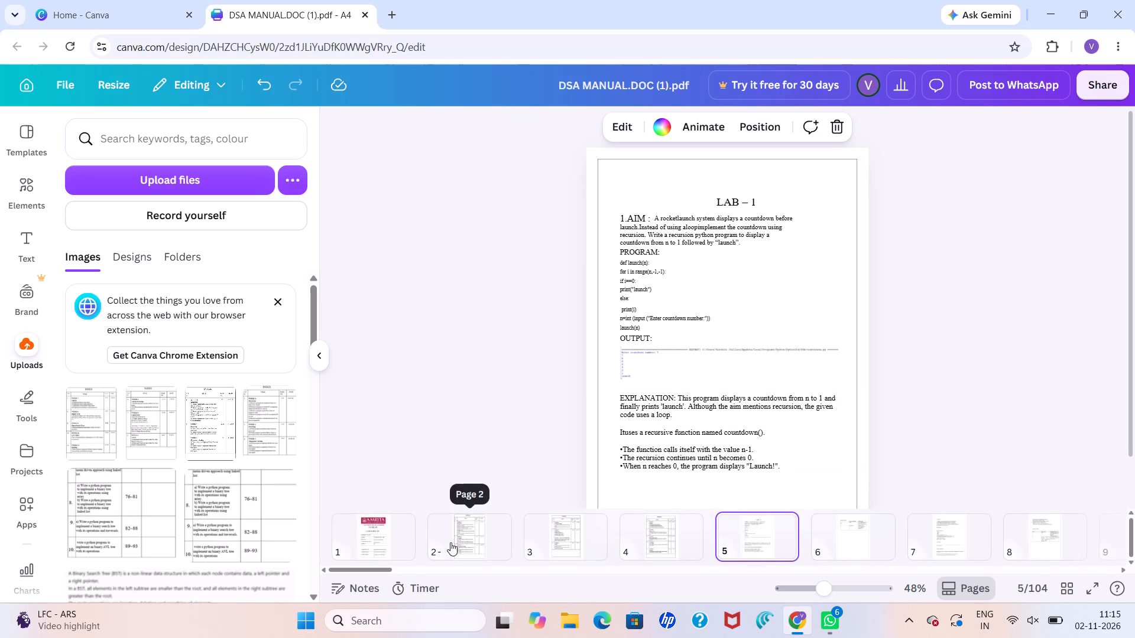
click(450, 542)
click(605, 534)
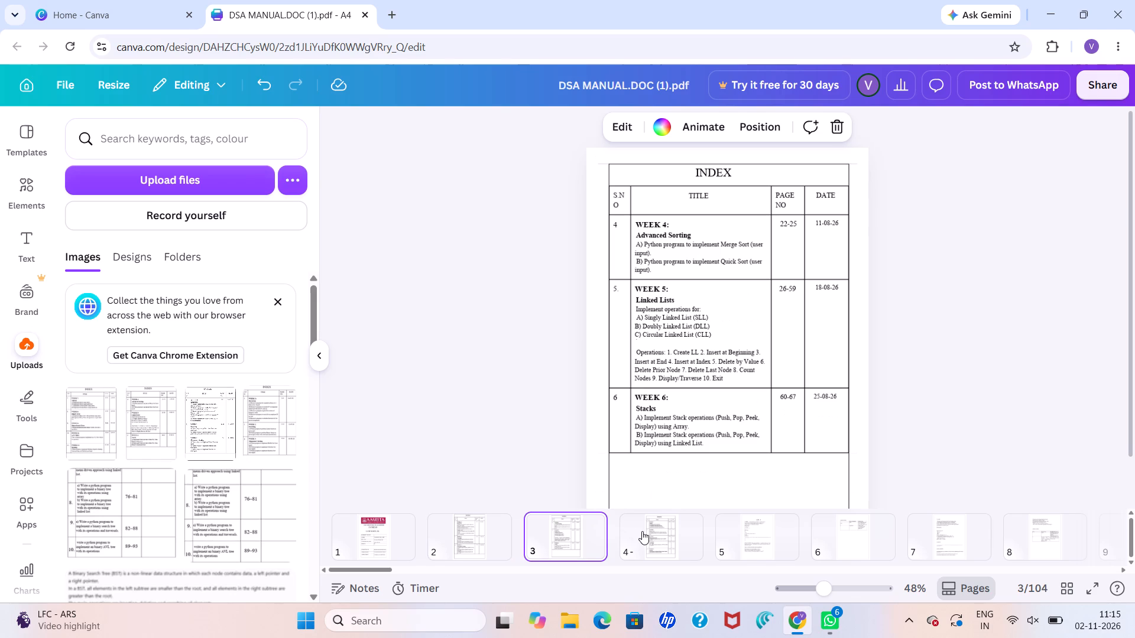
click(642, 531)
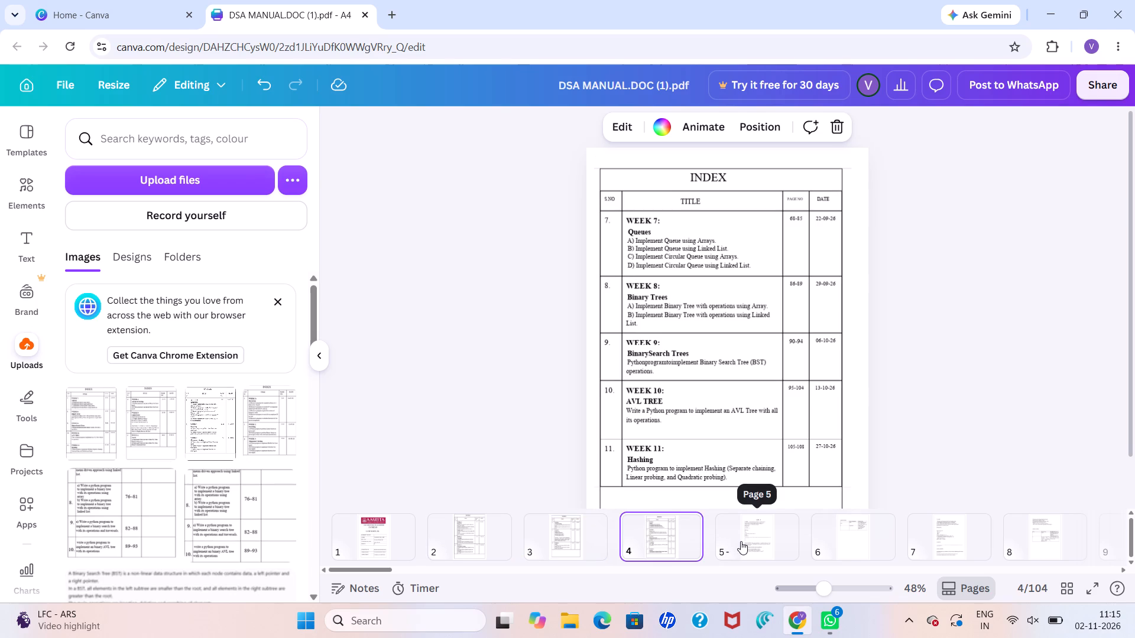
Check the manual's closing page thumbnails again, dismiss the WhatsApp notification, and return to the first pages.
scroll(825, 528, left, 16)
scroll(825, 528, left, 20)
scroll(825, 528, left, 8)
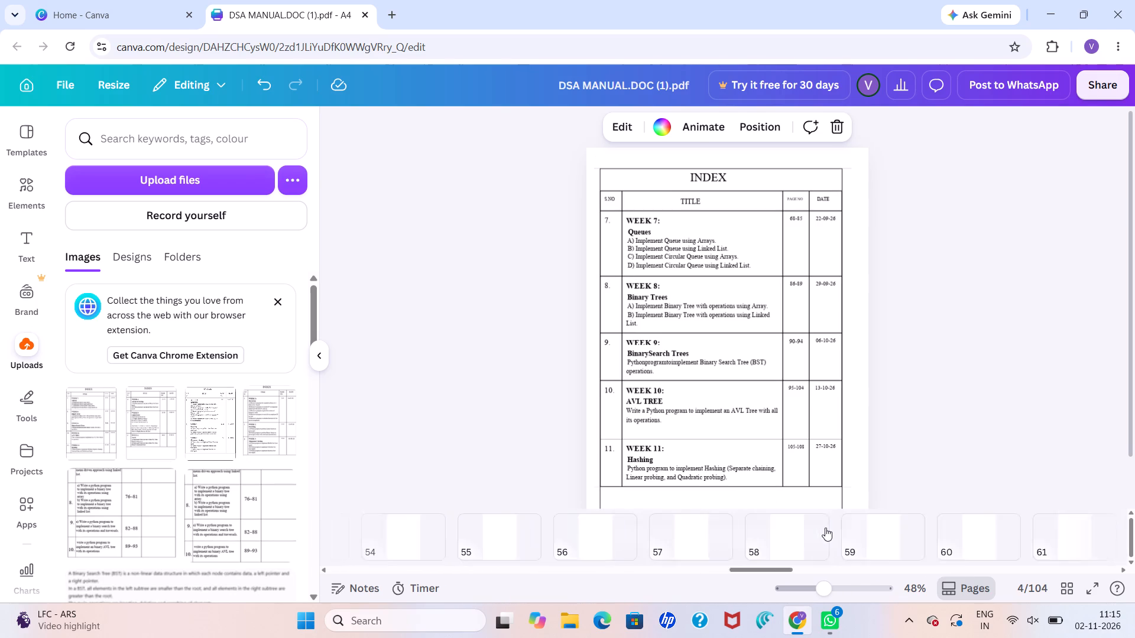
scroll(825, 528, left, 20)
scroll(825, 528, left, 10)
scroll(825, 528, left, 20)
scroll(825, 528, left, 9)
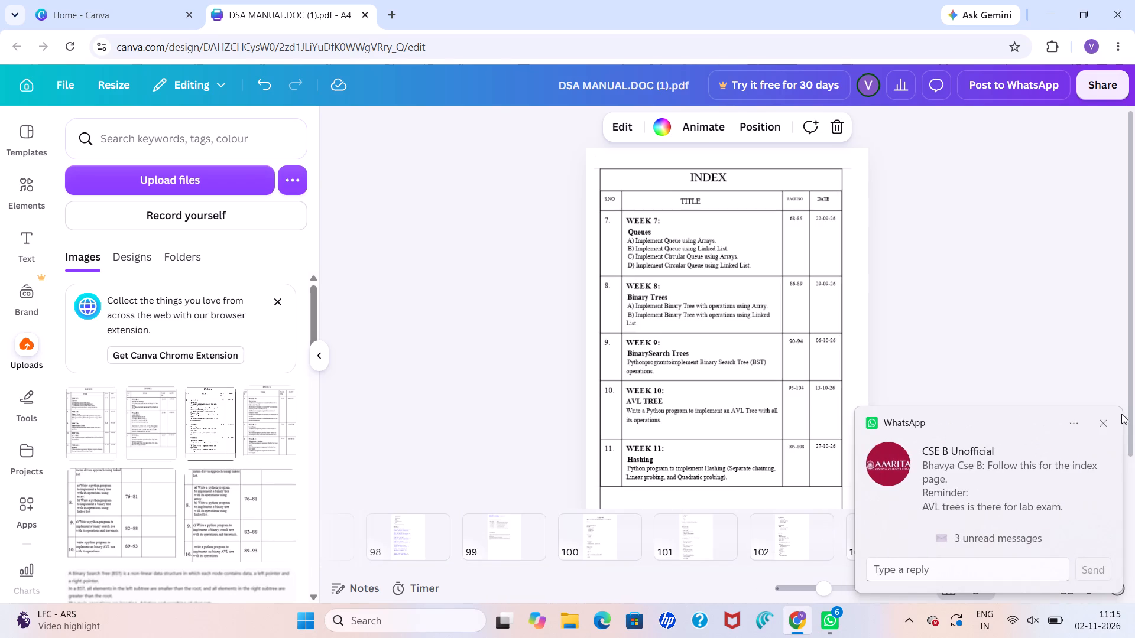
click(1104, 416)
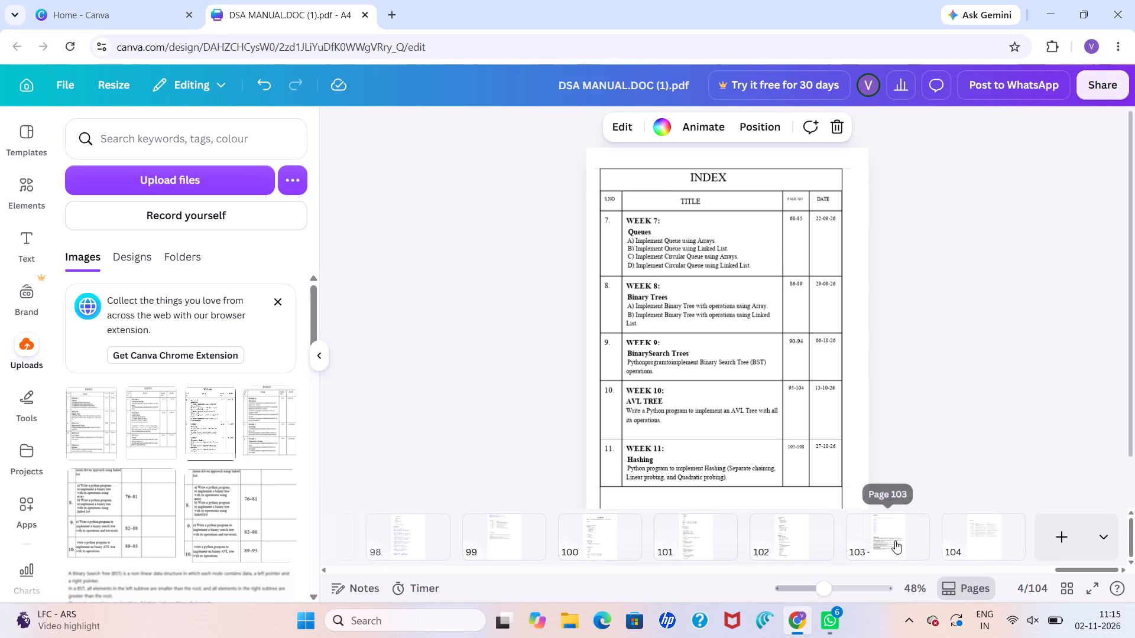
scroll(895, 541, left, 3)
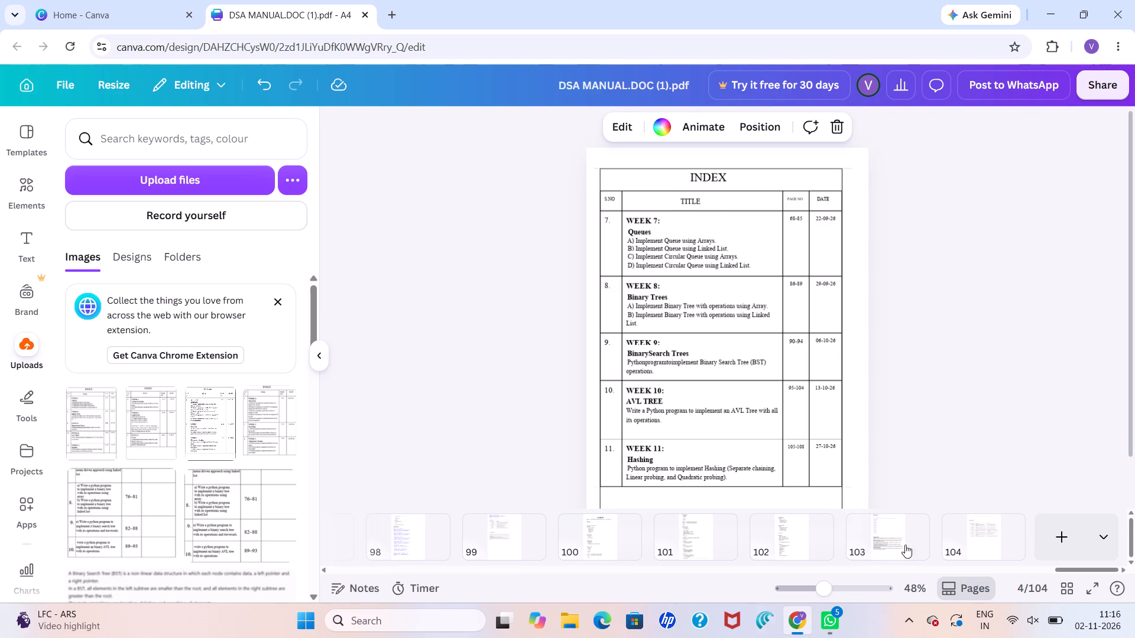
scroll(634, 563, right, 20)
scroll(634, 563, right, 5)
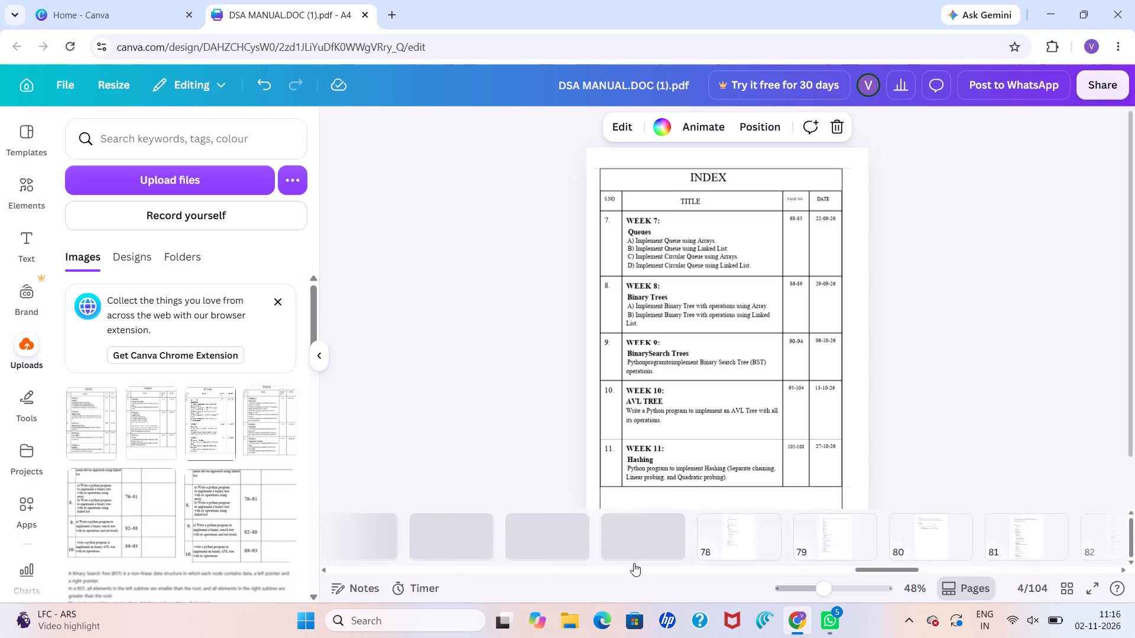
scroll(634, 563, right, 20)
scroll(634, 563, right, 11)
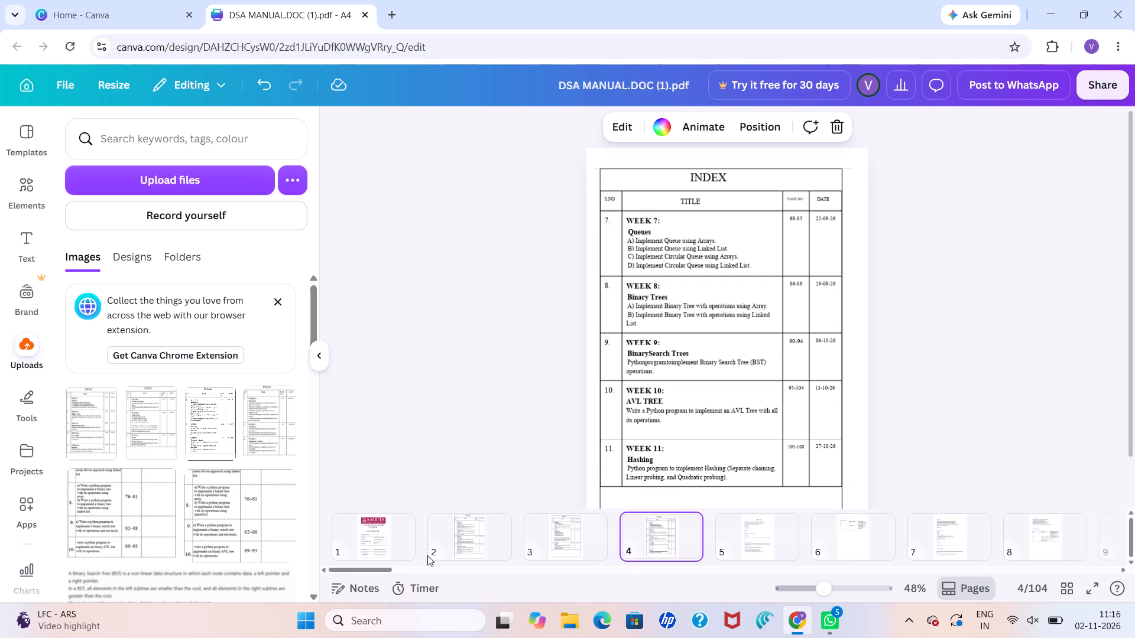
Review the replaced index on pages 2 to 4 and the page that follows it.
click(447, 542)
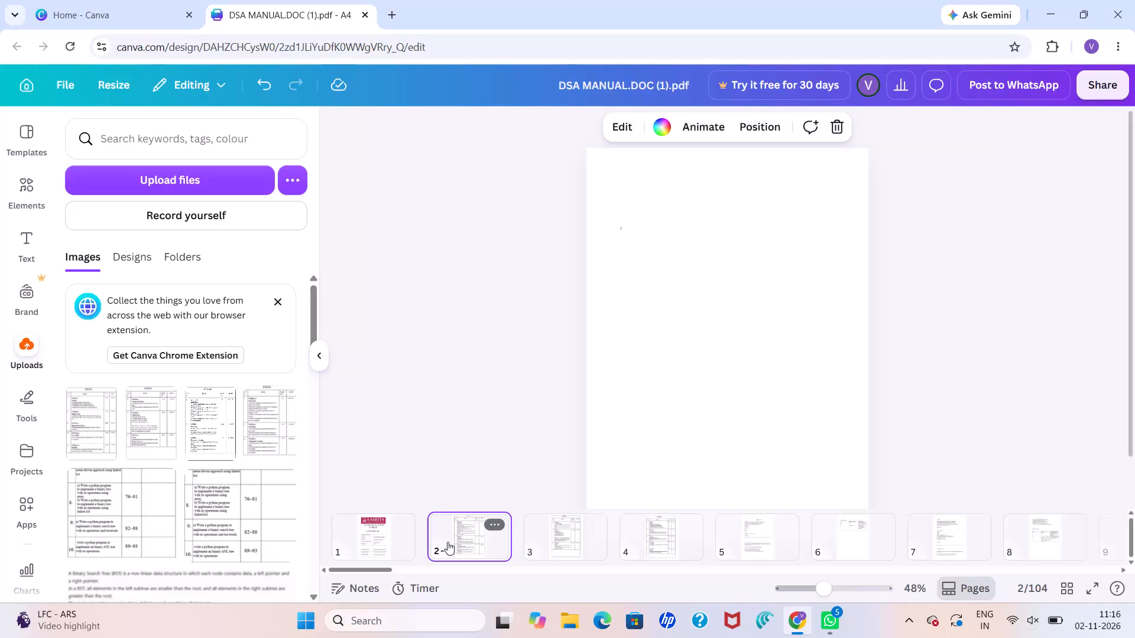
click(545, 542)
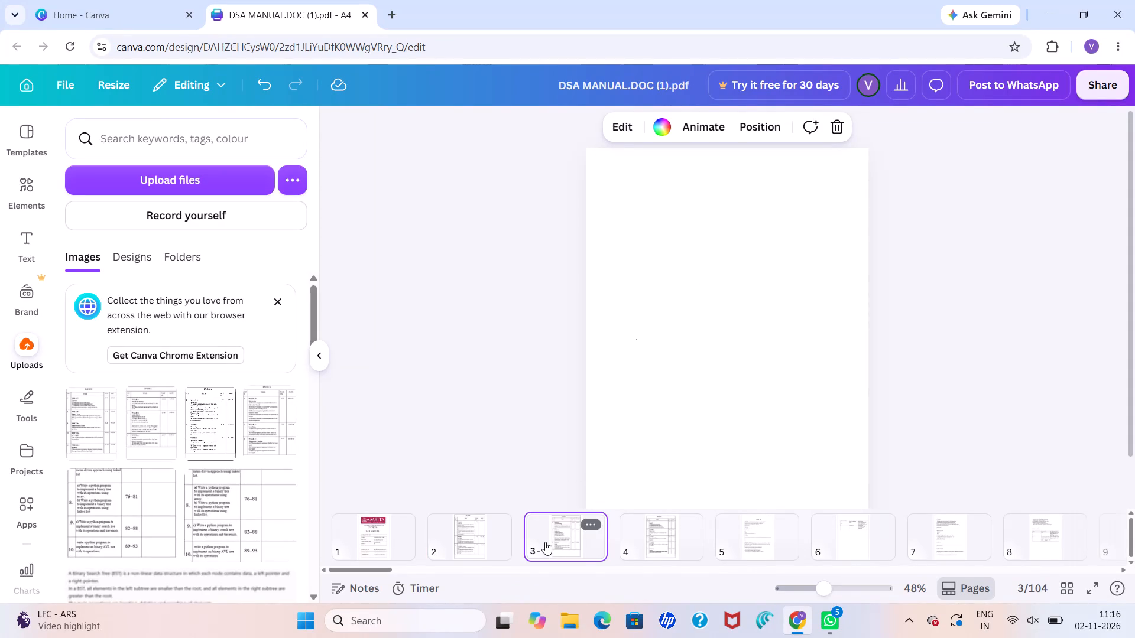
click(650, 538)
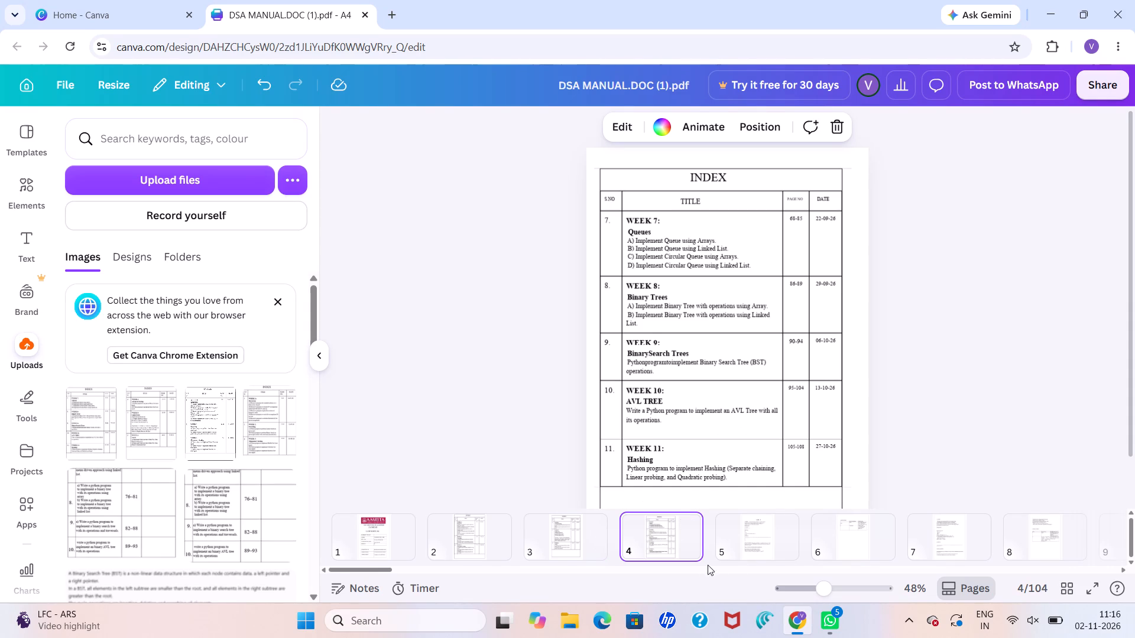
click(747, 551)
click(648, 542)
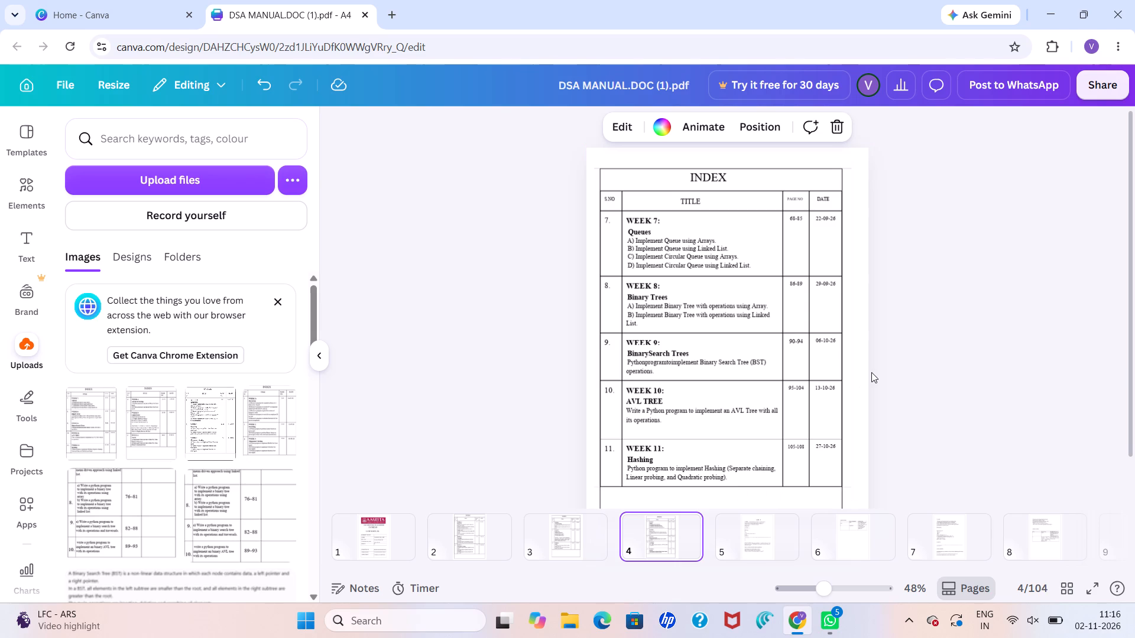
click(563, 553)
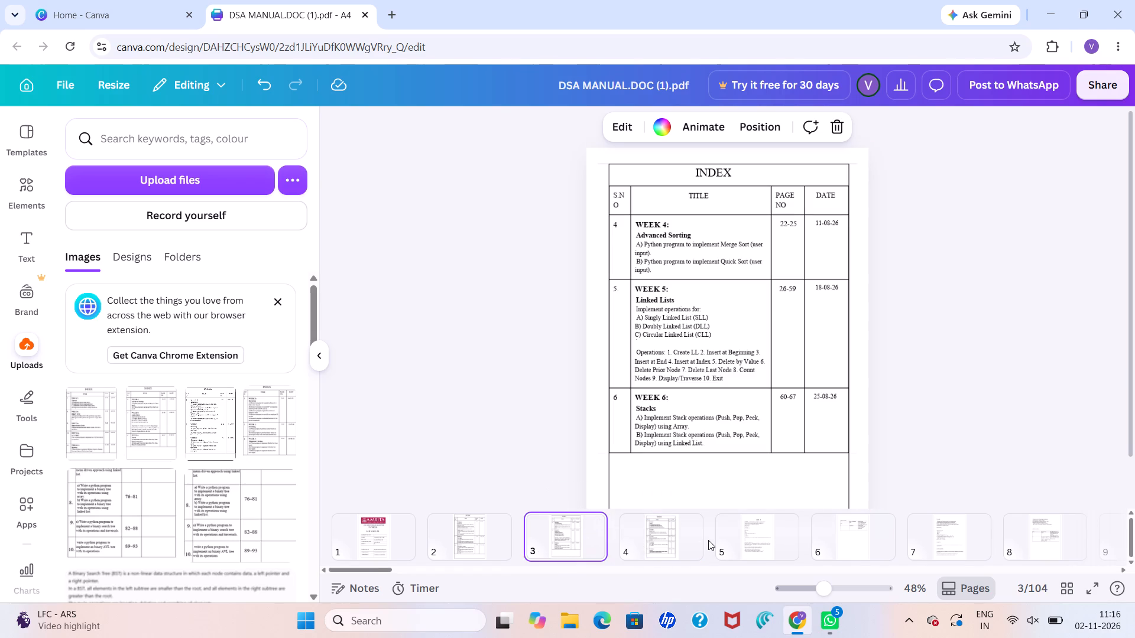
Add a blank page 105 at the end of the design.
scroll(708, 540, left, 20)
scroll(708, 540, left, 20)
scroll(708, 540, left, 16)
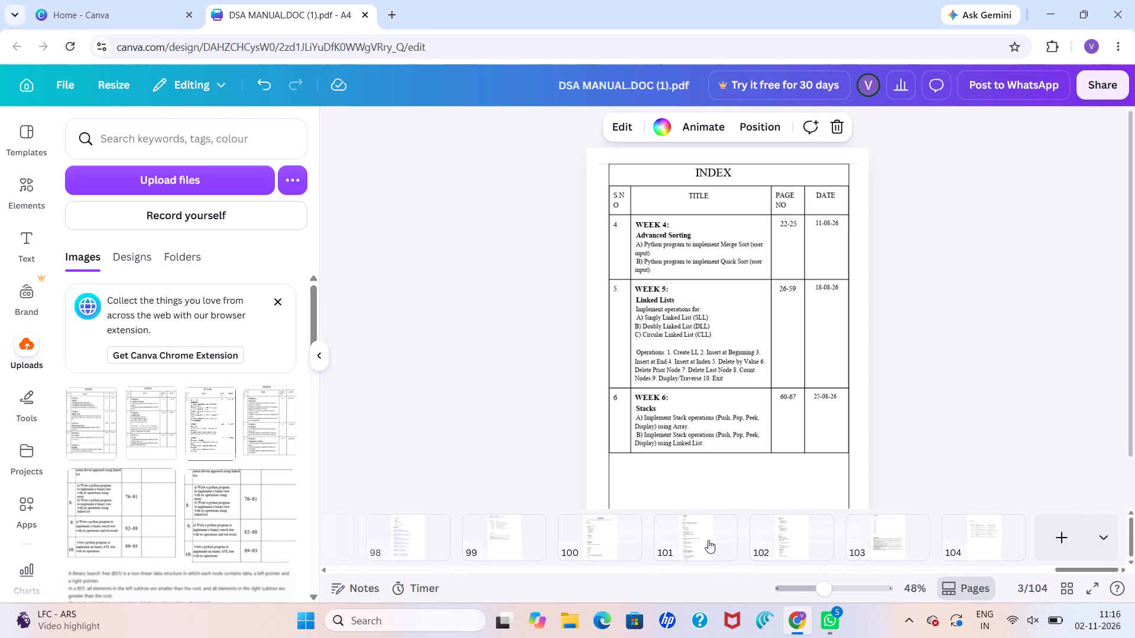
scroll(708, 540, left, 3)
click(1056, 530)
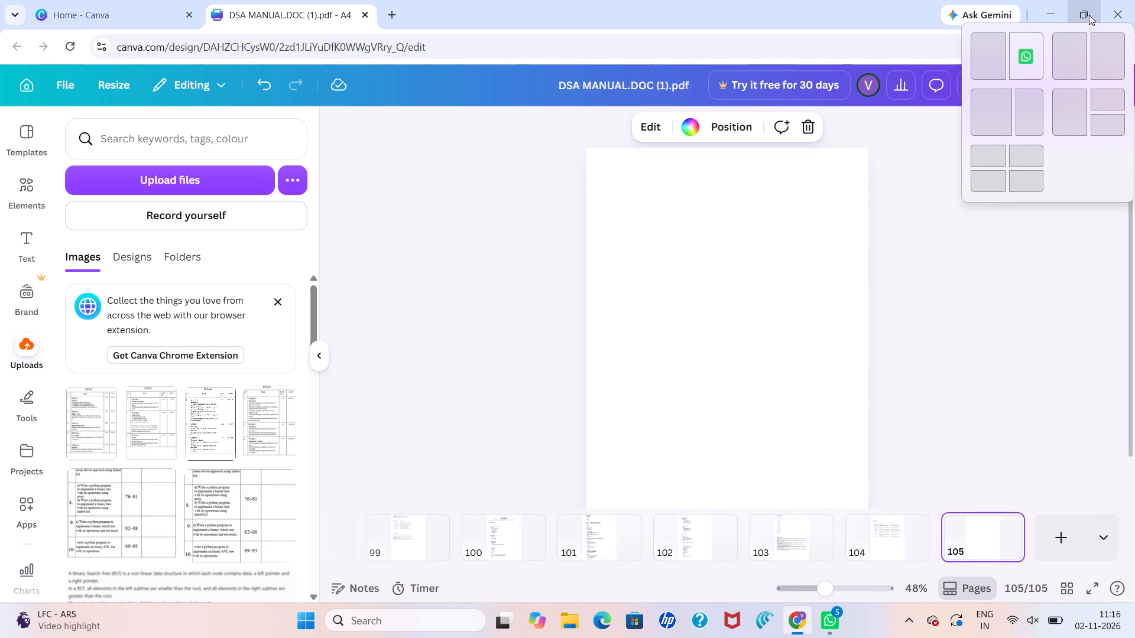
Arrange the design's browser window side by side with the WhatsApp window showing the manual PDF.
click(1017, 37)
Look through the manual PDF in WhatsApp to its last page, and return to the LAB-11 hashing program on page 101.
scroll(950, 255, down, 7)
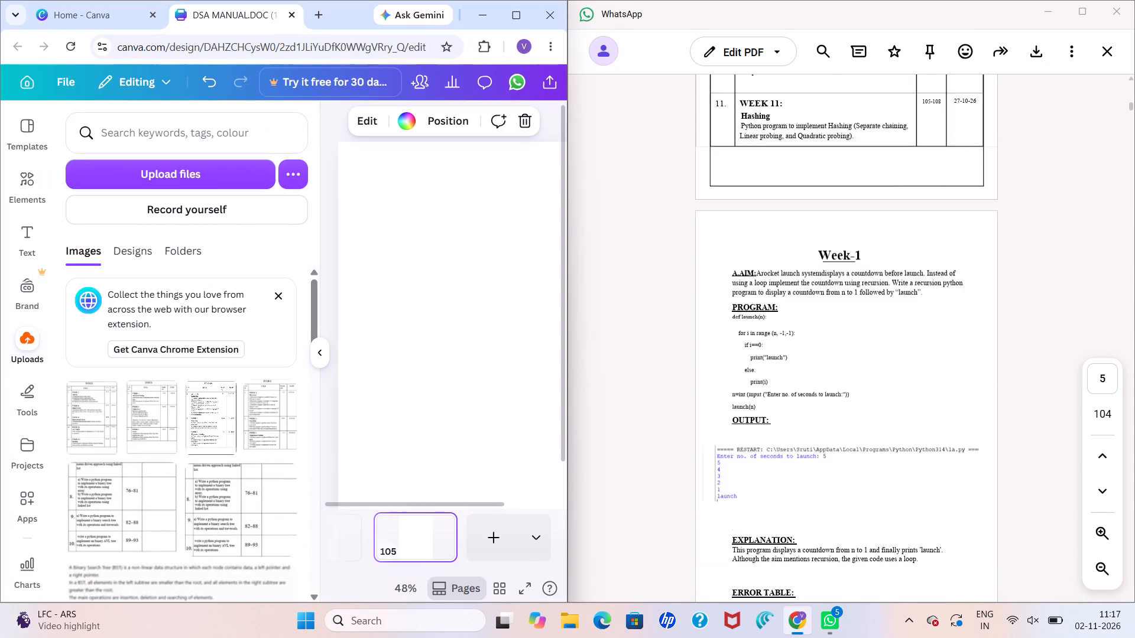
scroll(950, 255, down, 20)
scroll(950, 255, down, 20)
scroll(950, 255, down, 20)
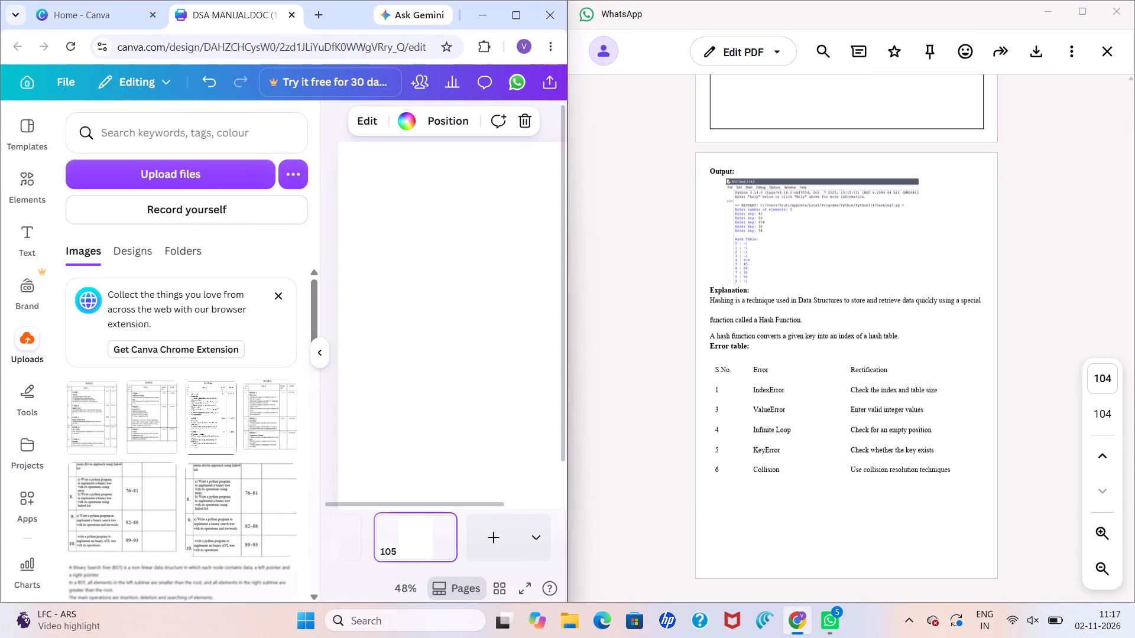
scroll(950, 255, down, 20)
scroll(950, 255, down, 20)
scroll(950, 255, down, 20)
scroll(950, 255, down, 3)
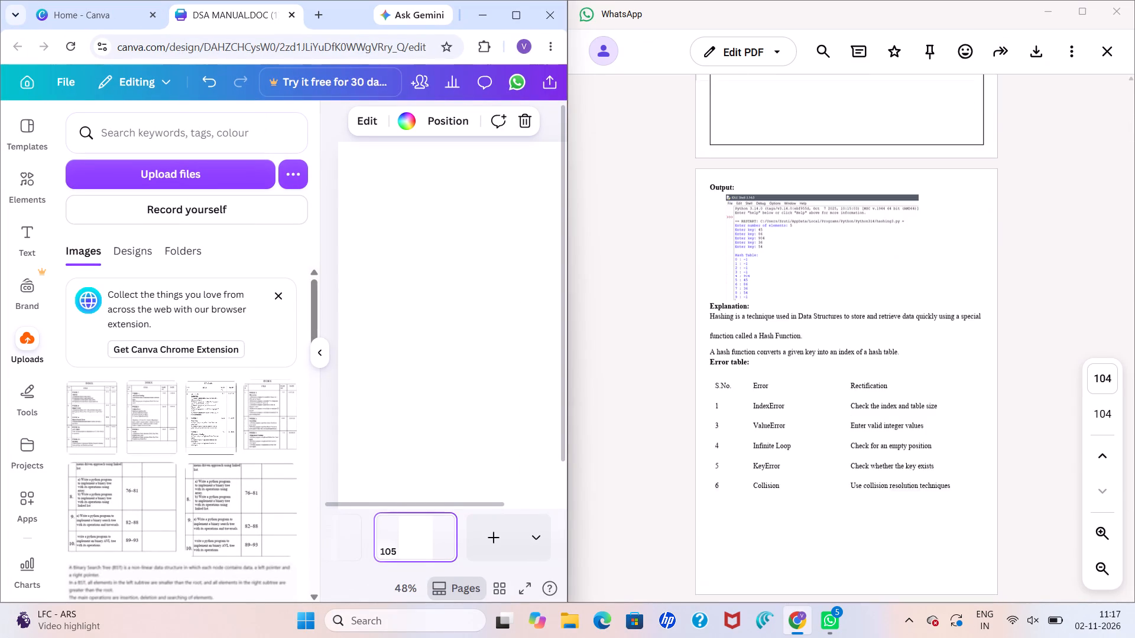
scroll(950, 255, down, 1)
scroll(950, 255, up, 4)
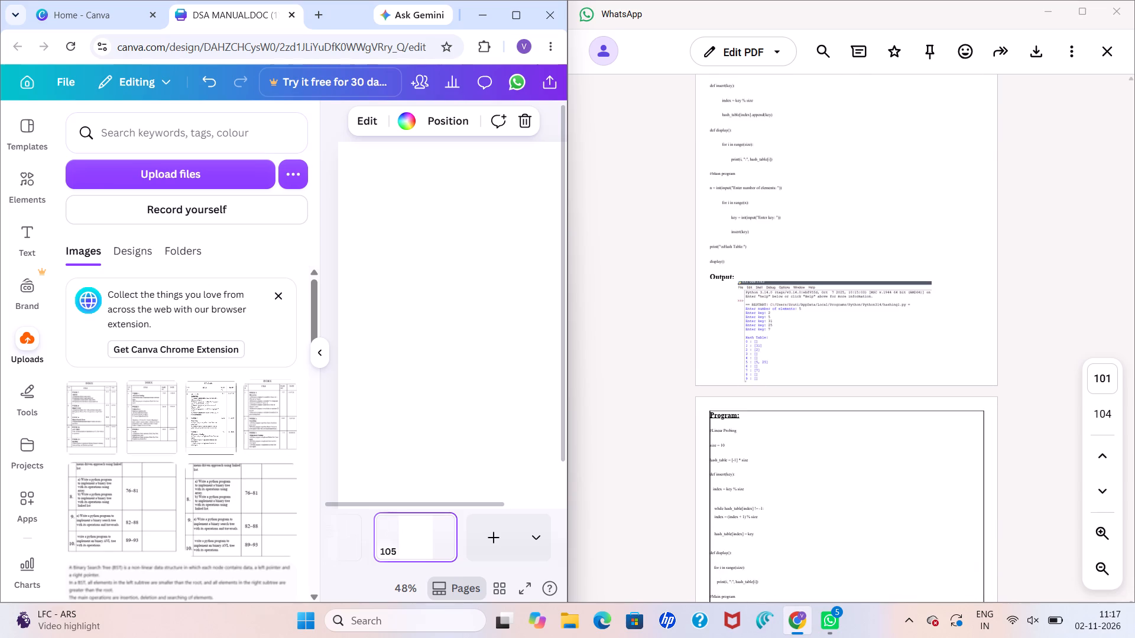
scroll(950, 255, up, 2)
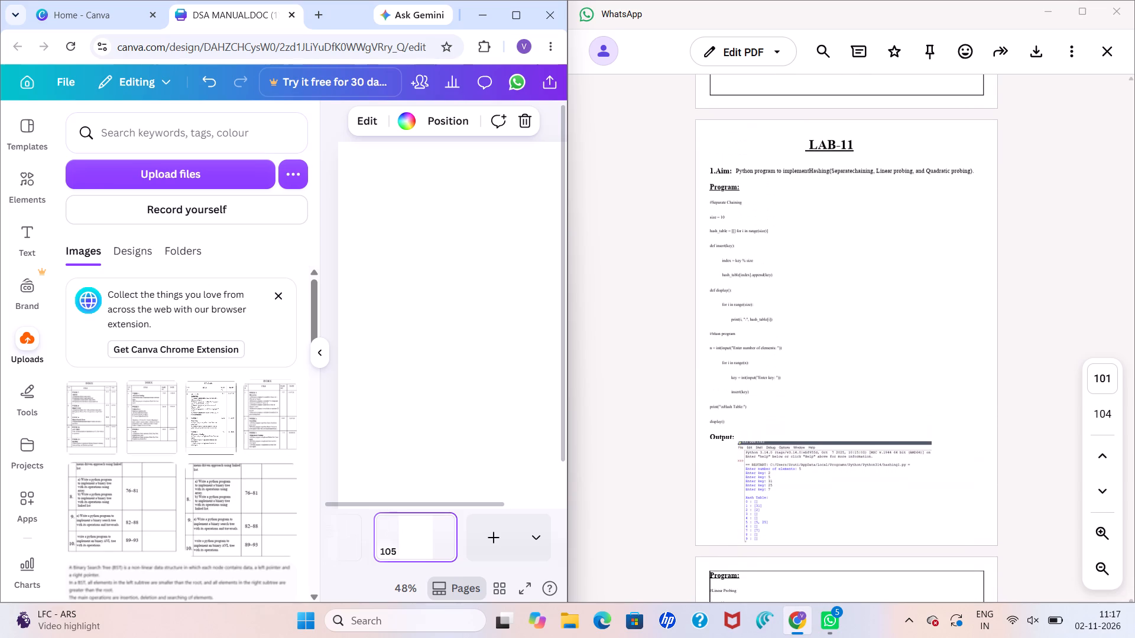
scroll(950, 255, up, 1)
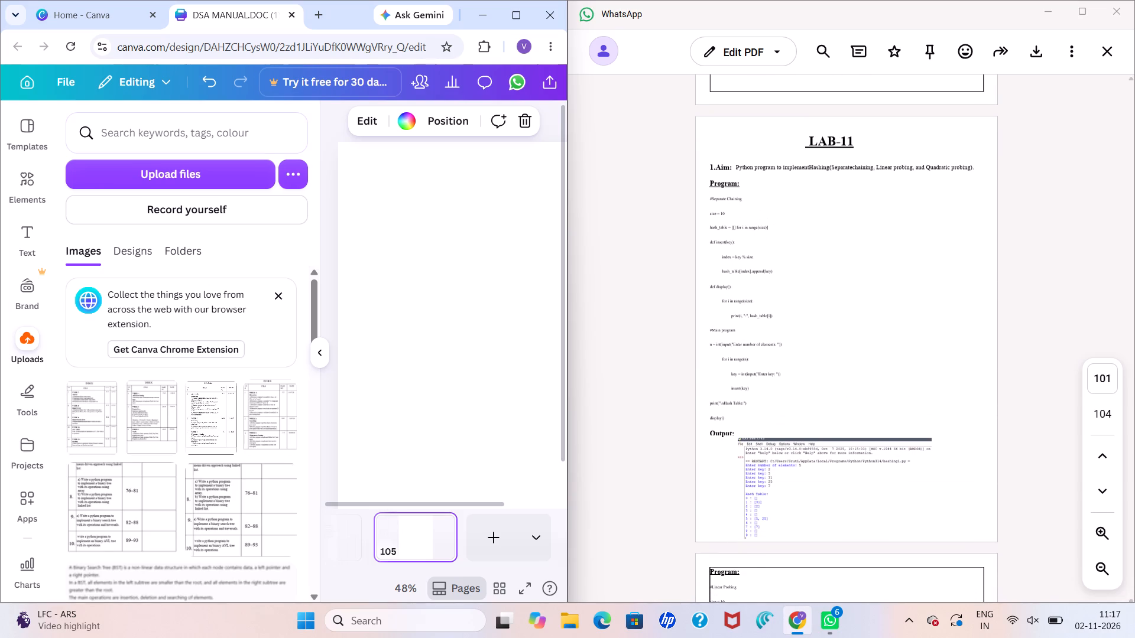